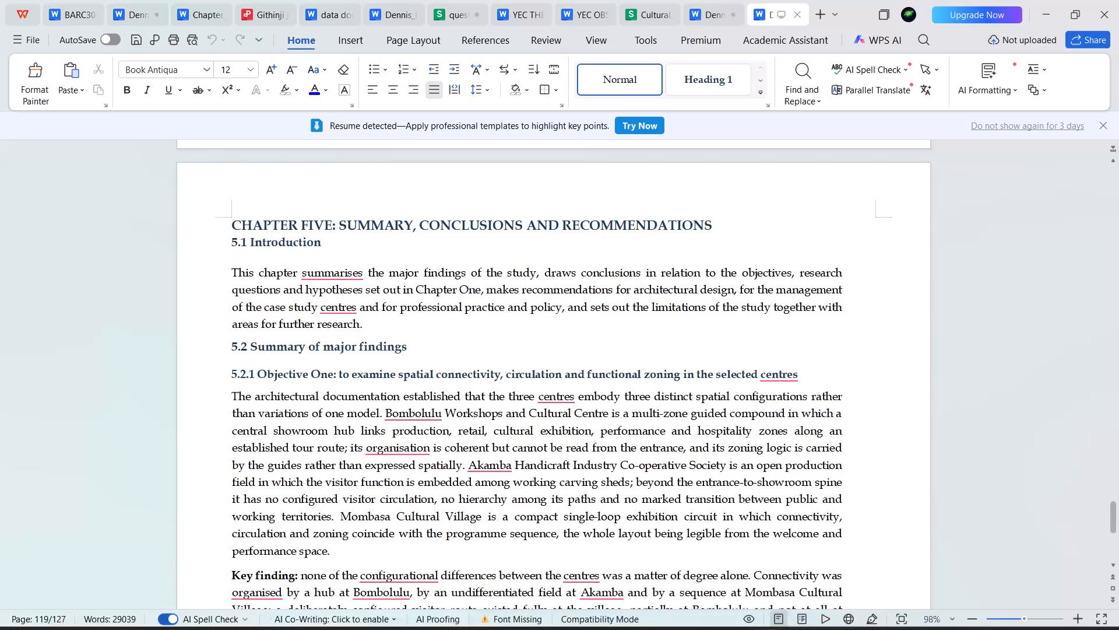
Switch to Google Chrome and play the WALK THE MOON "Shut Up and Dance" video from the beginning.
left_click(453, 612)
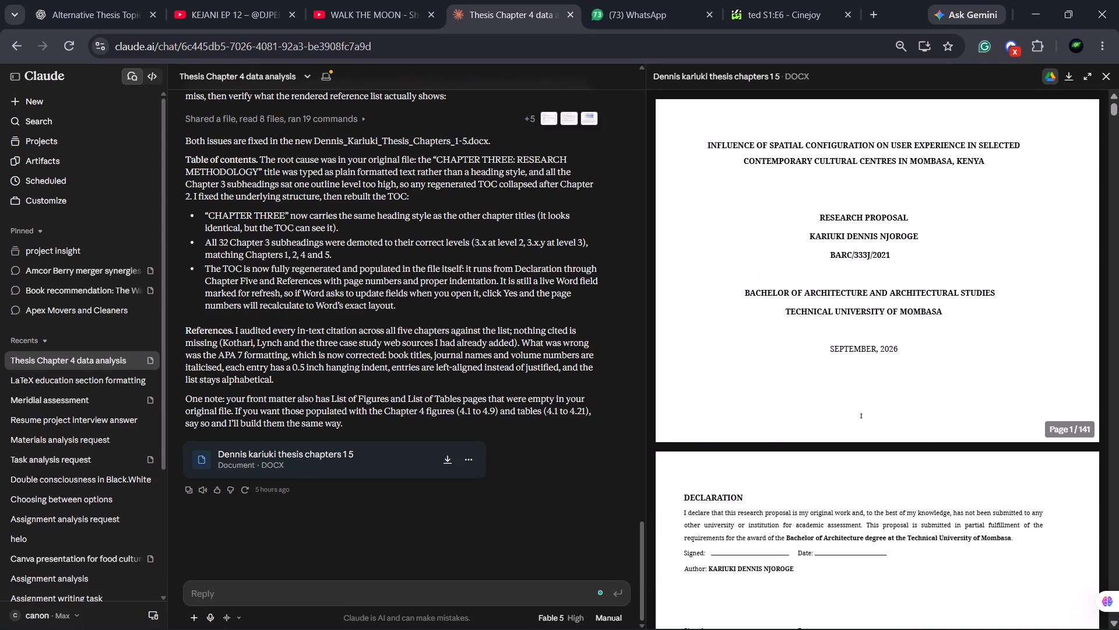
left_click(223, 12)
left_click(382, 10)
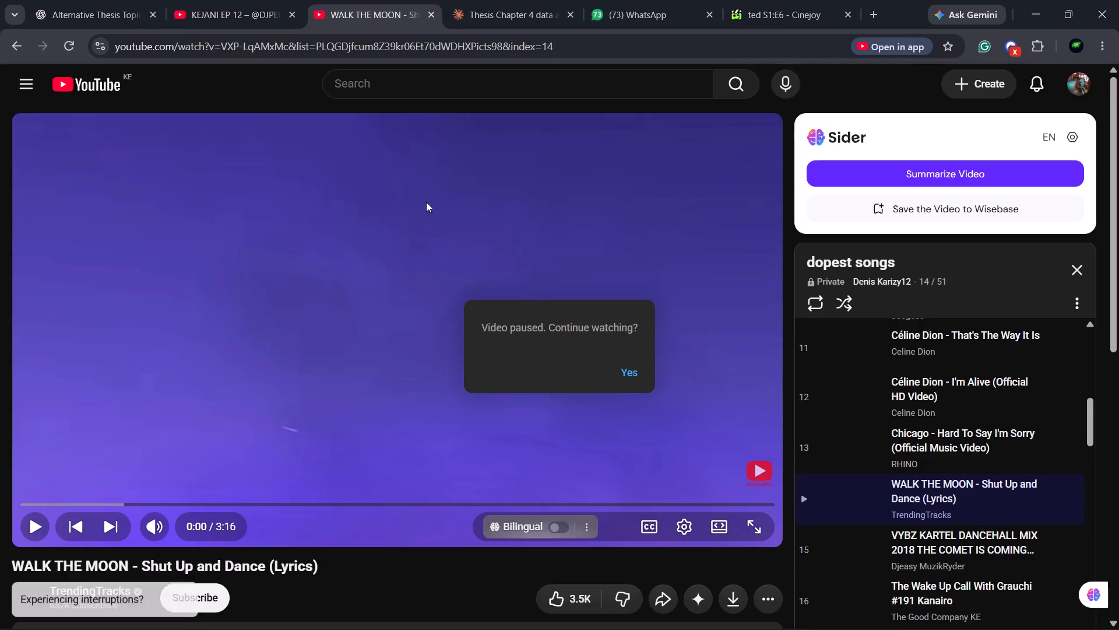
scroll(894, 425, "up", 3)
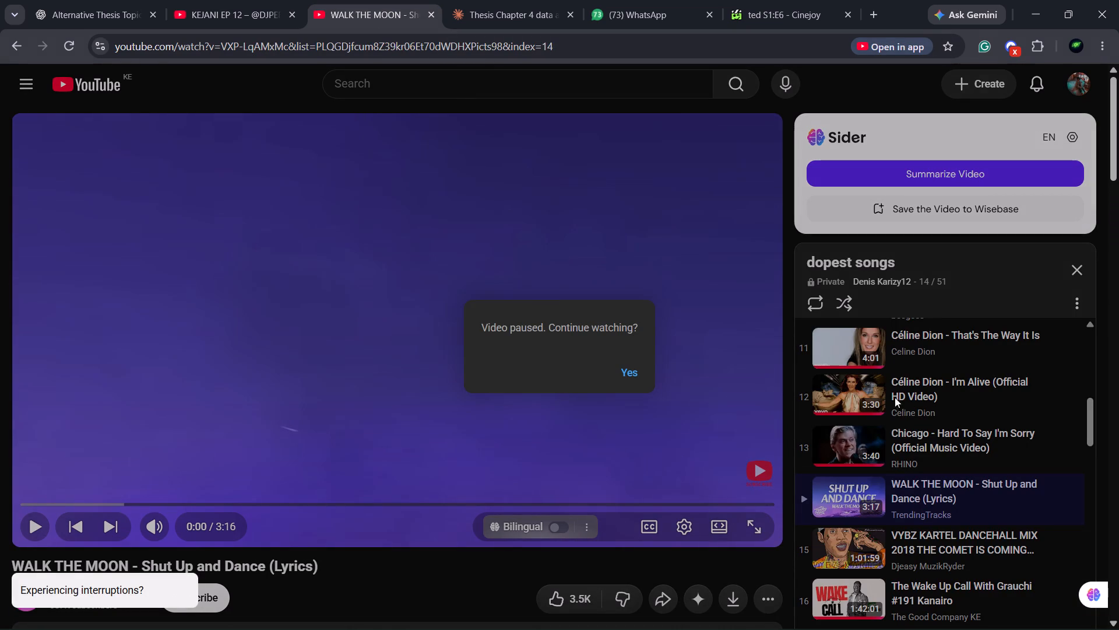
left_click(901, 386)
scroll(897, 421, "up", 4)
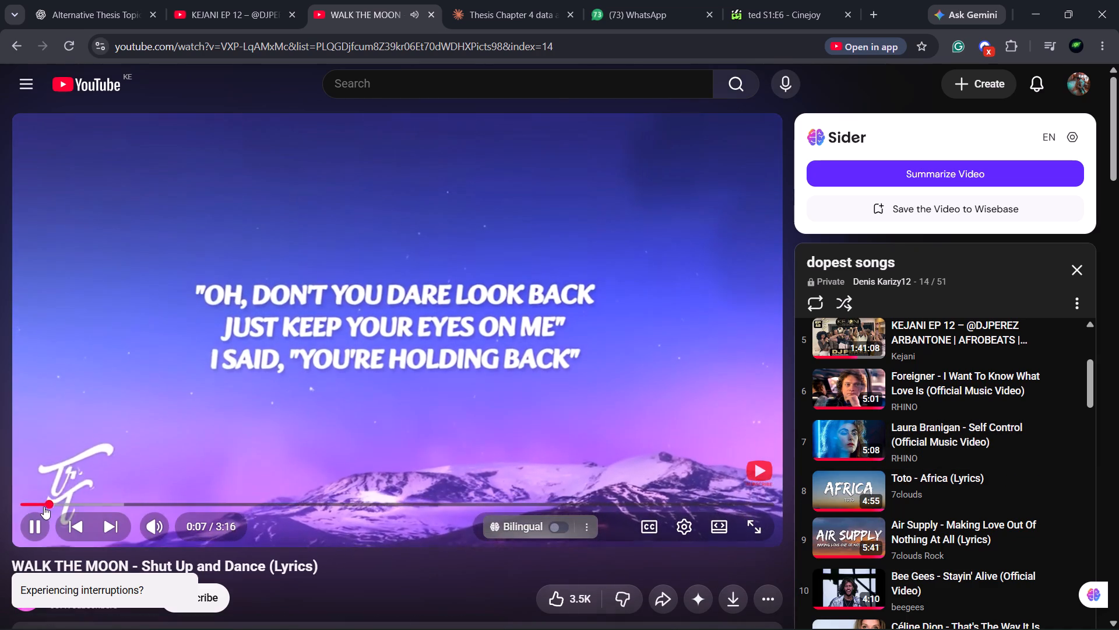
left_click(50, 501)
left_click_drag(50, 501, 0, 502)
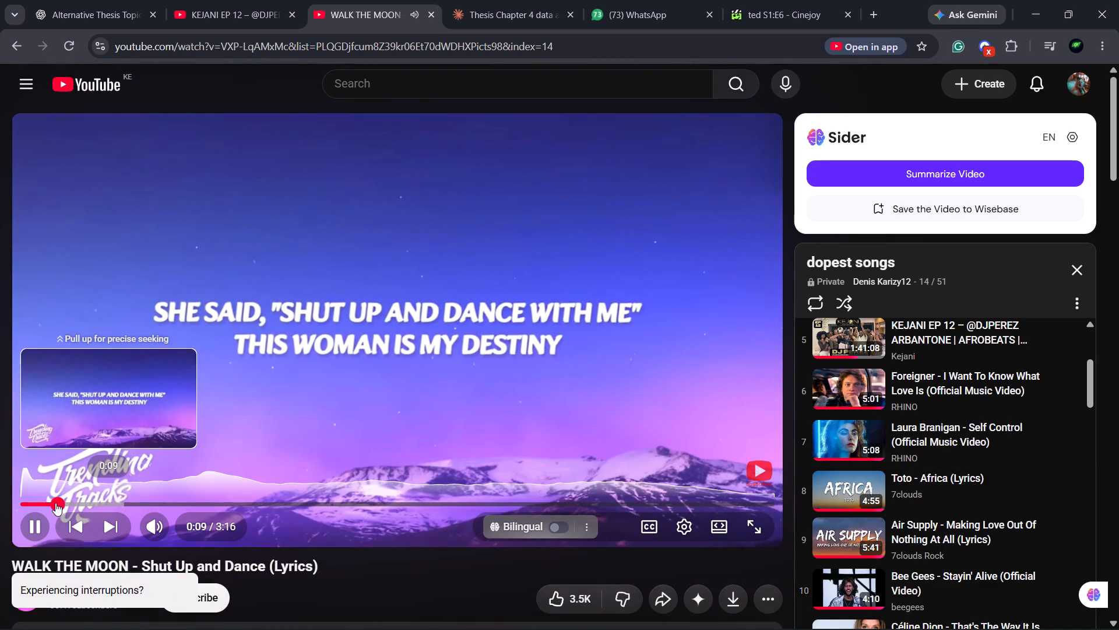
left_click_drag(55, 505, 0, 512)
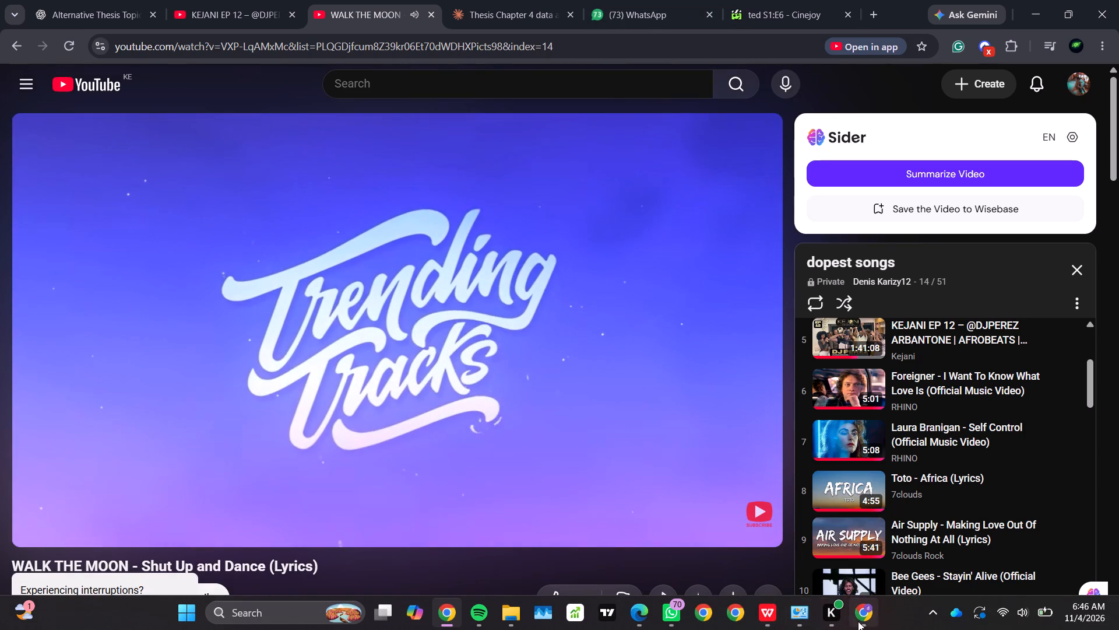
Switch back to the thesis in WPS Office and read Chapter Five's introduction and the Objective One findings in section 5.2.1.
left_click(762, 612)
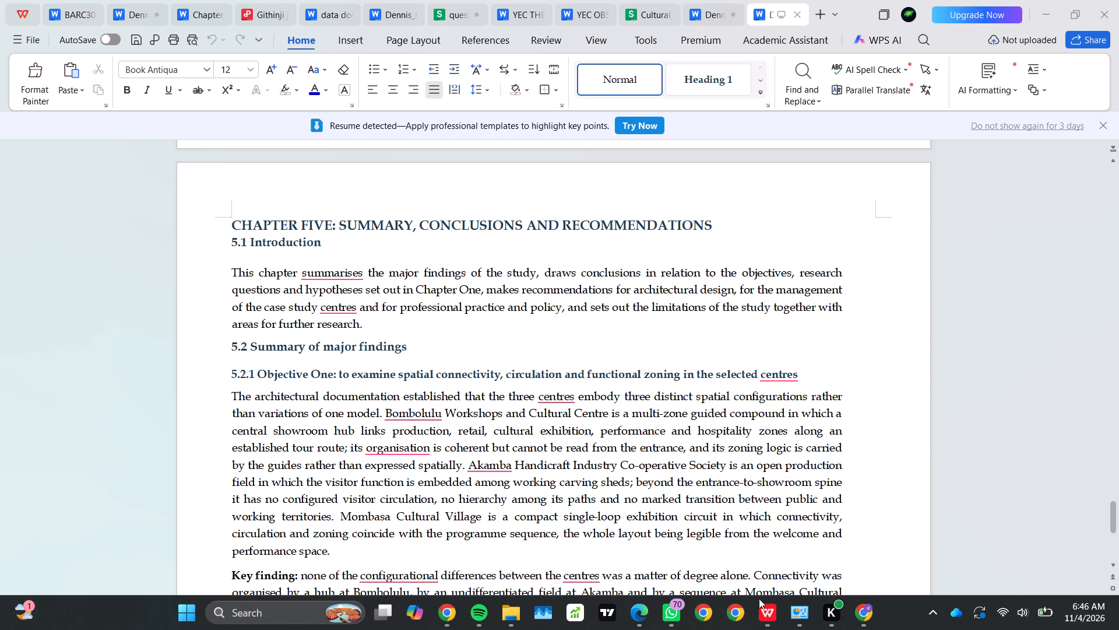
scroll(650, 415, "up", 6)
scroll(600, 377, "up", 5)
scroll(599, 377, "down", 10)
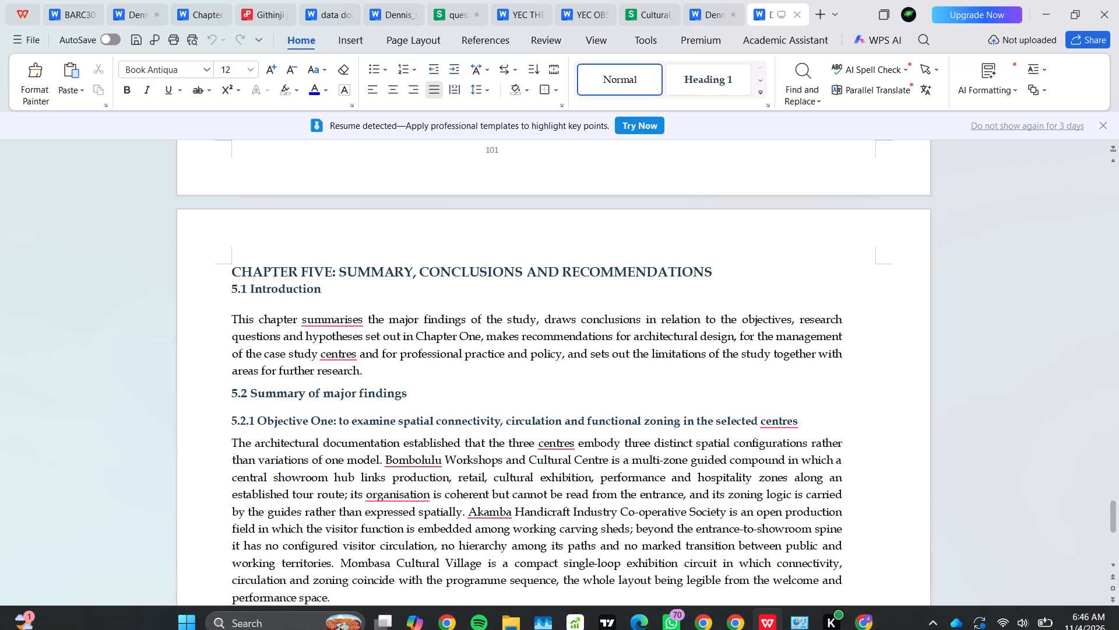
scroll(418, 422, "down", 2)
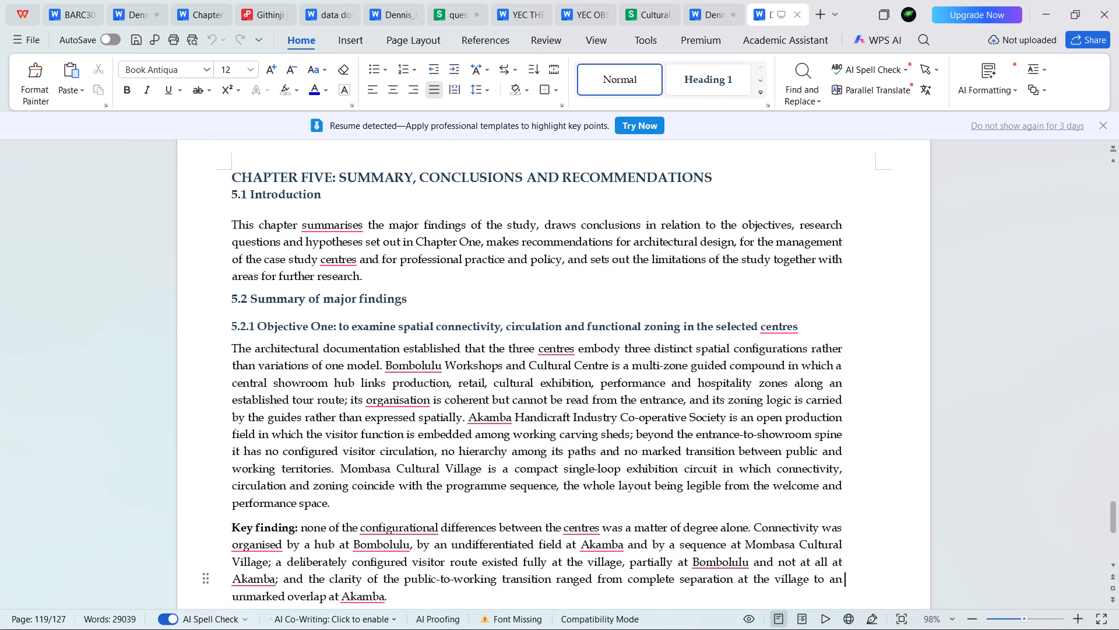
scroll(418, 422, "down", 3)
scroll(418, 422, "up", 2)
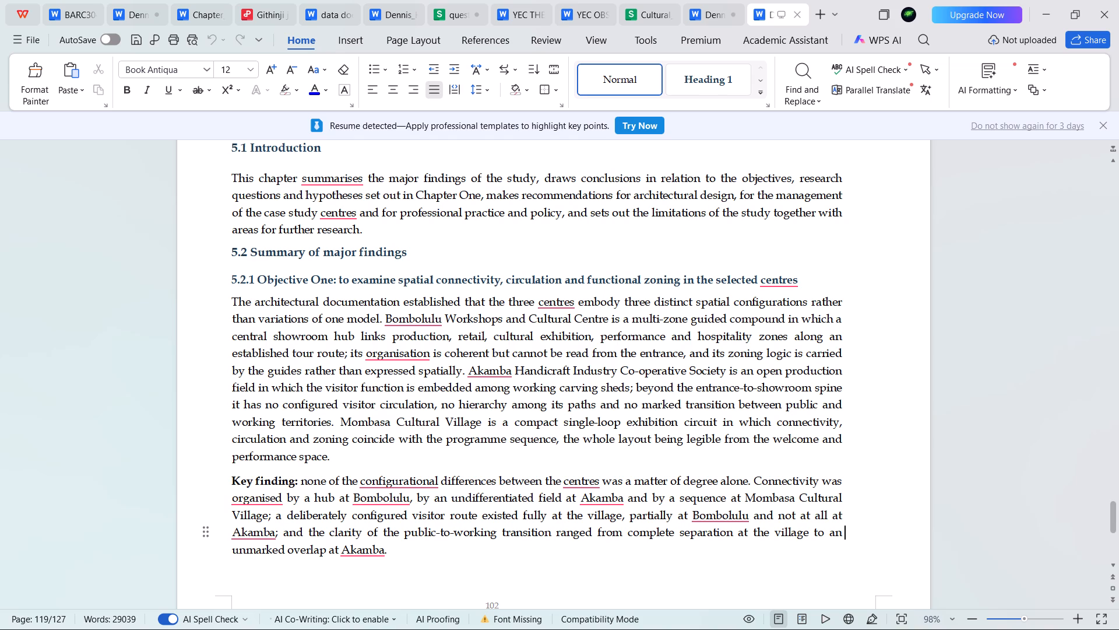
Replace "showroom hub" in the first paragraph of section 5.2.1 with "display/exhibition space".
left_click_drag(275, 339, 302, 339)
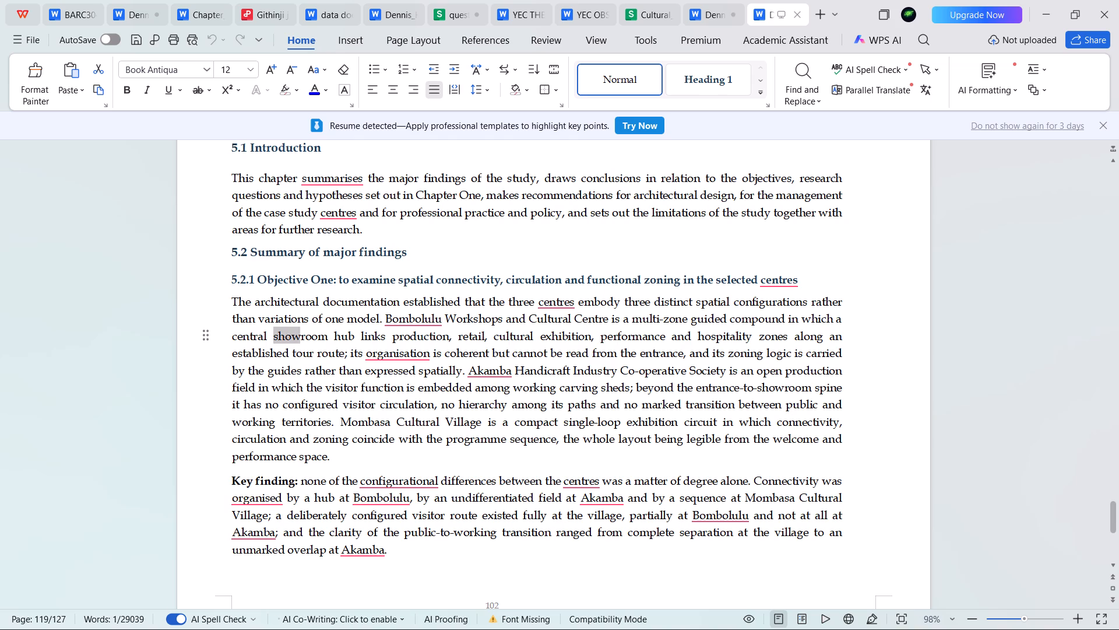
left_click_drag(302, 339, 354, 334)
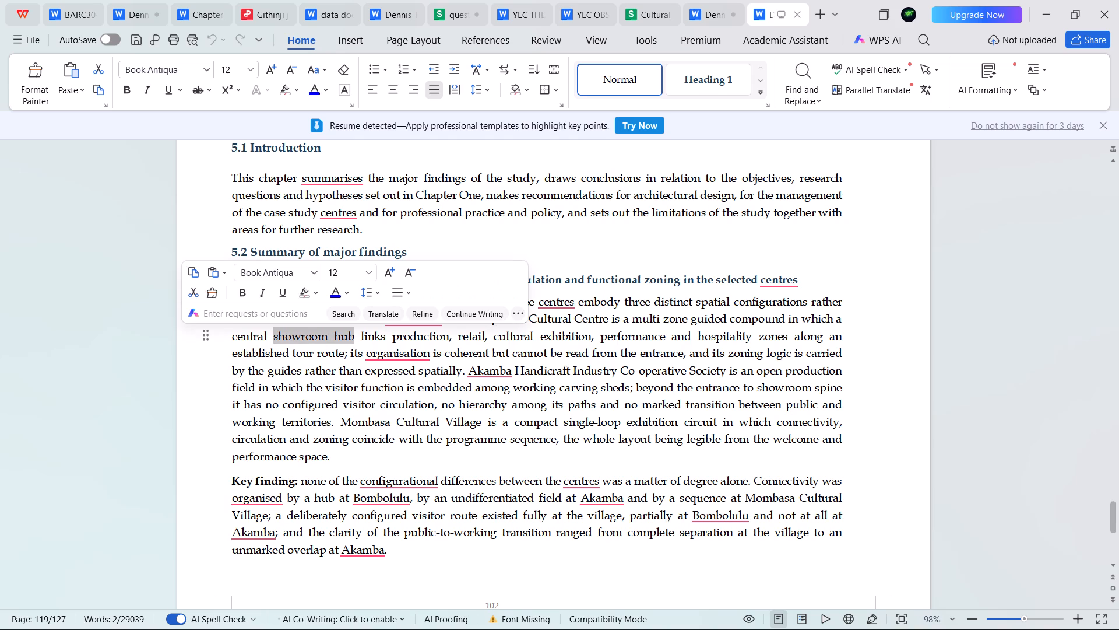
type("dis")
type("play")
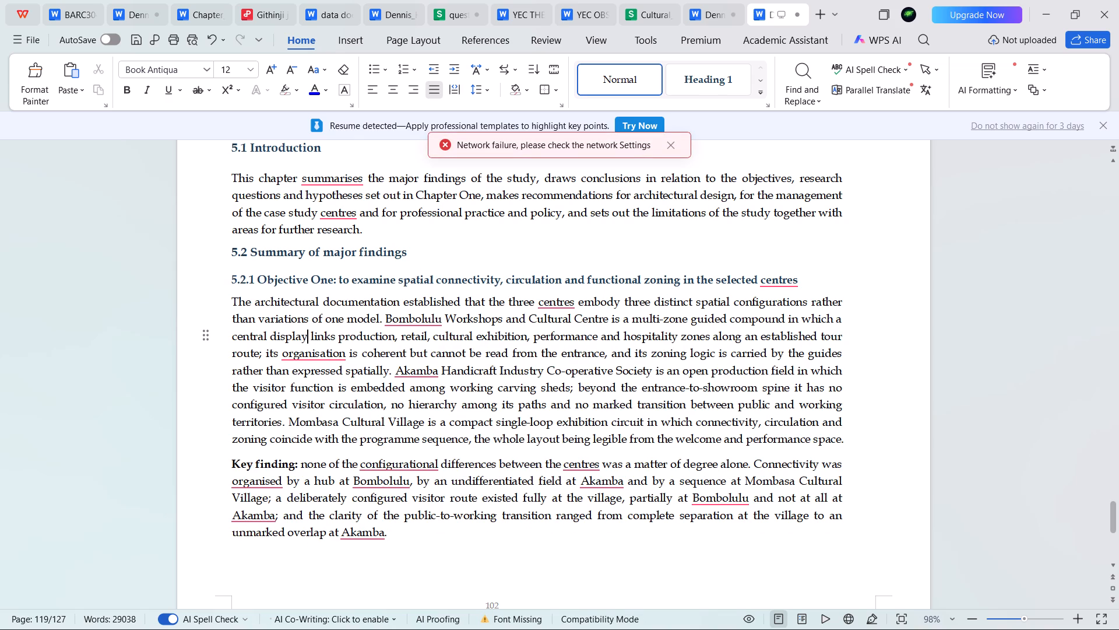
key("space")
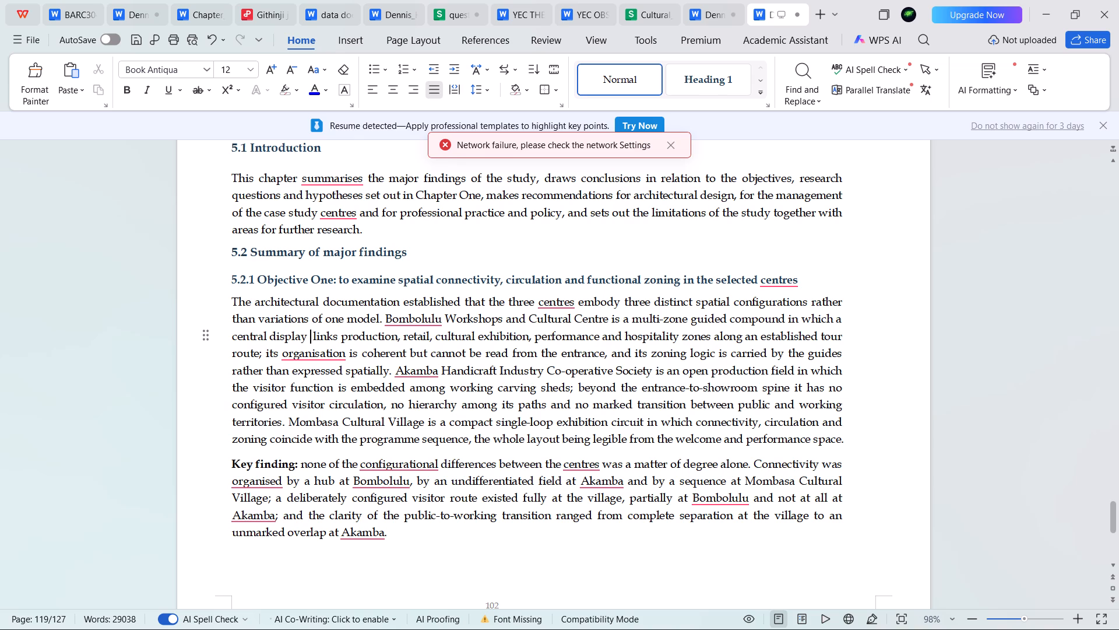
key("BackSpace")
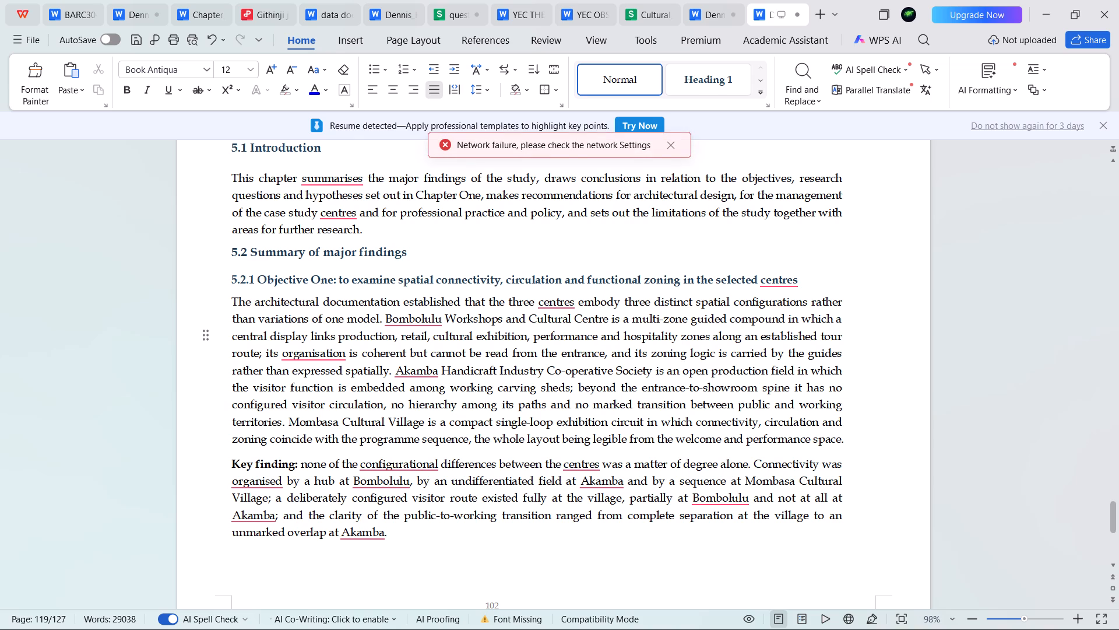
key("slash")
type("exhibition")
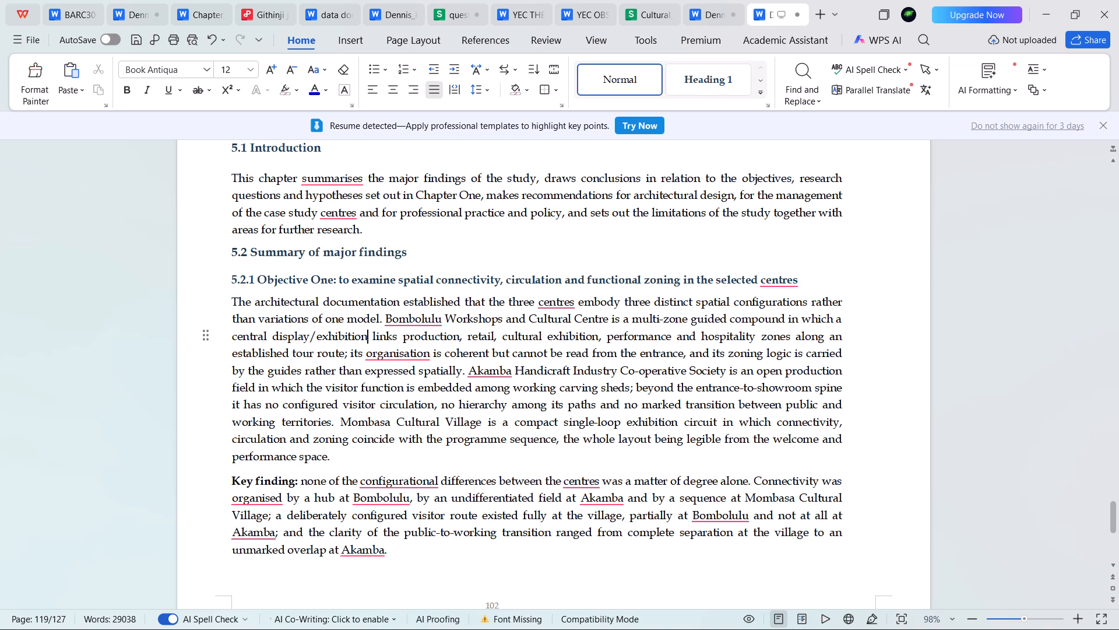
key("space")
type("space")
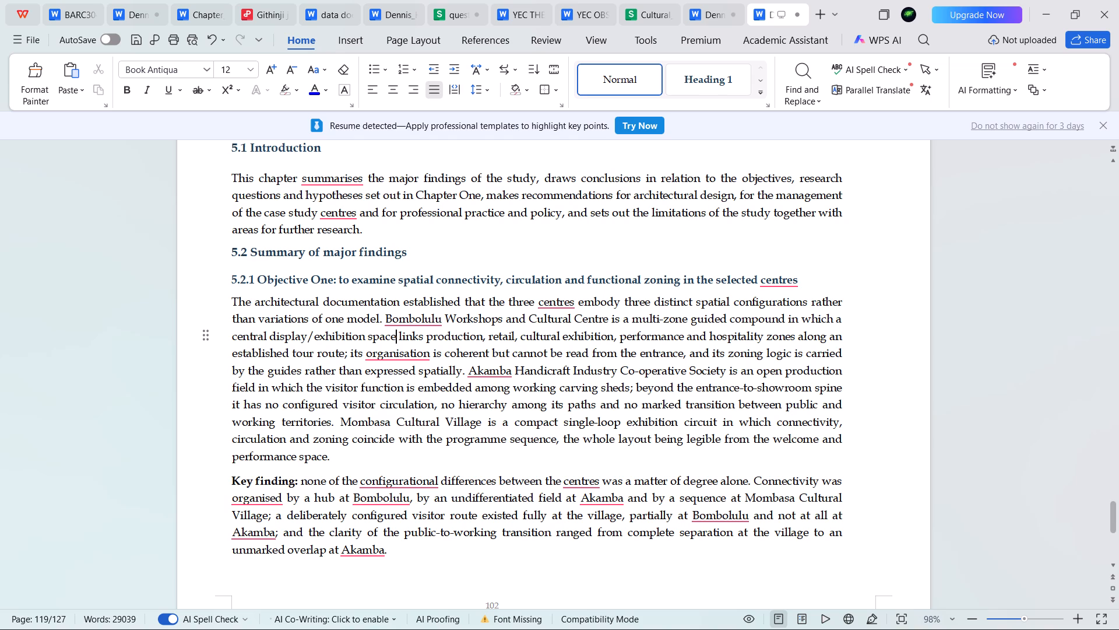
left_click_drag(446, 353, 489, 352)
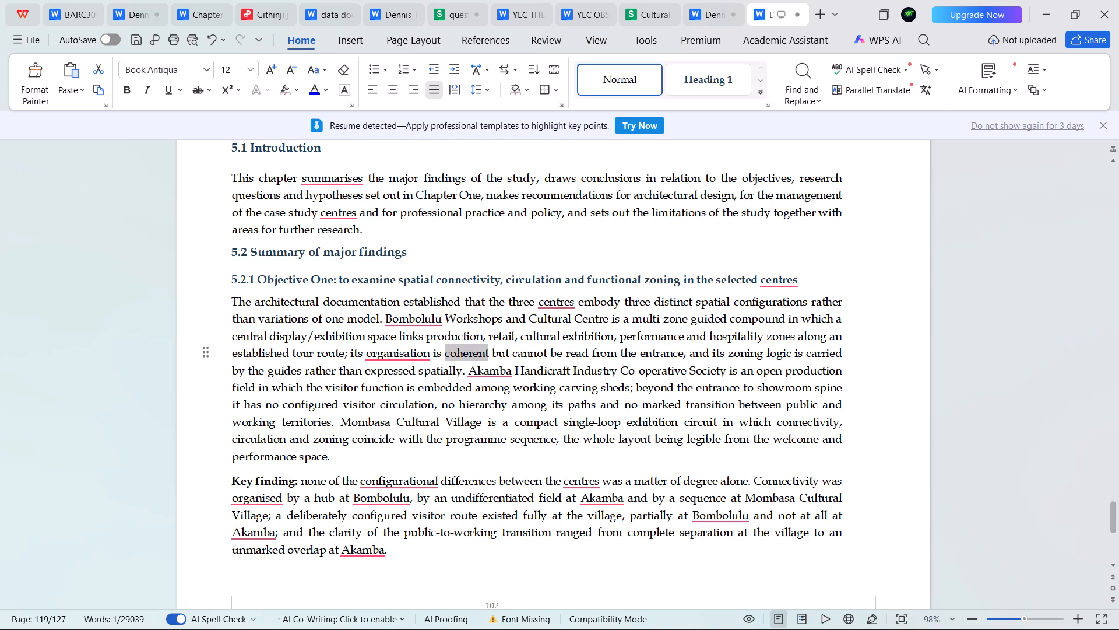
left_click_drag(489, 352, 490, 352)
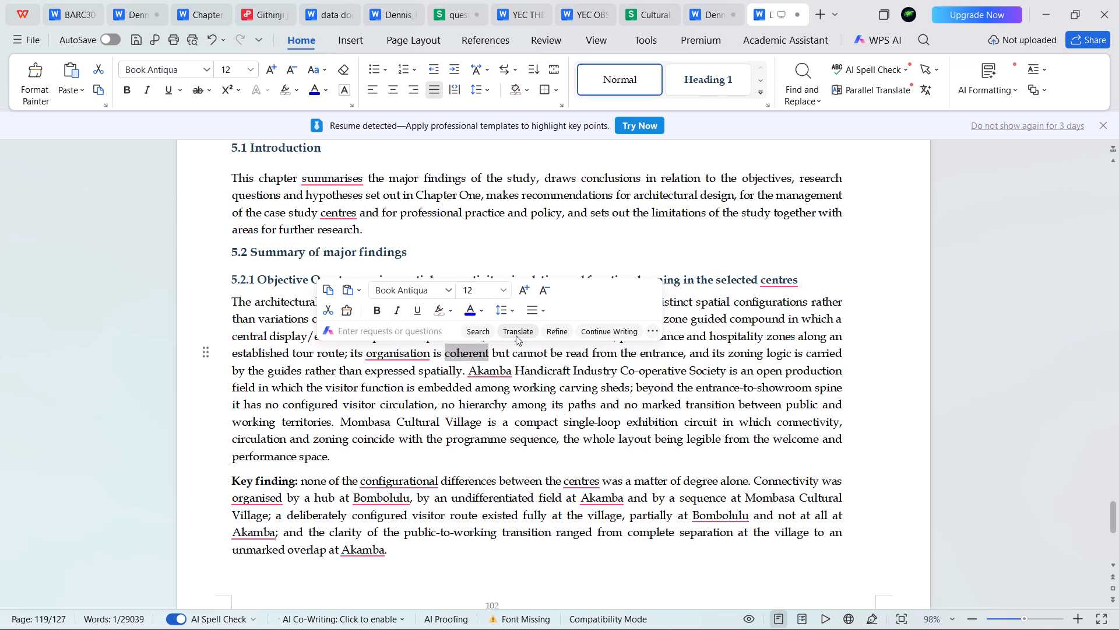
left_click(478, 331)
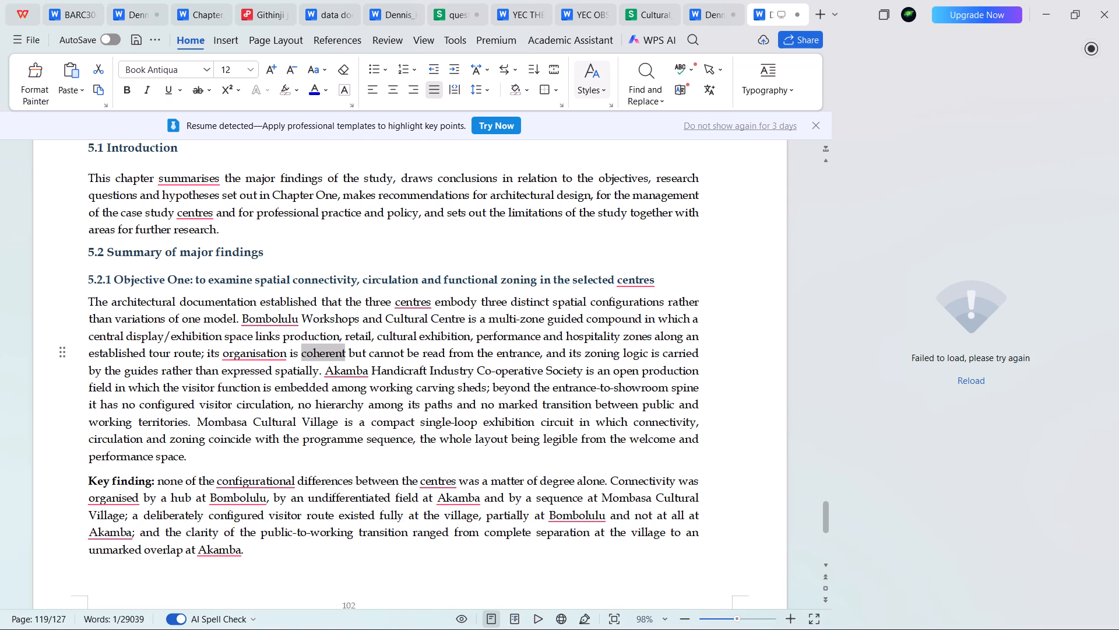
left_click(951, 383)
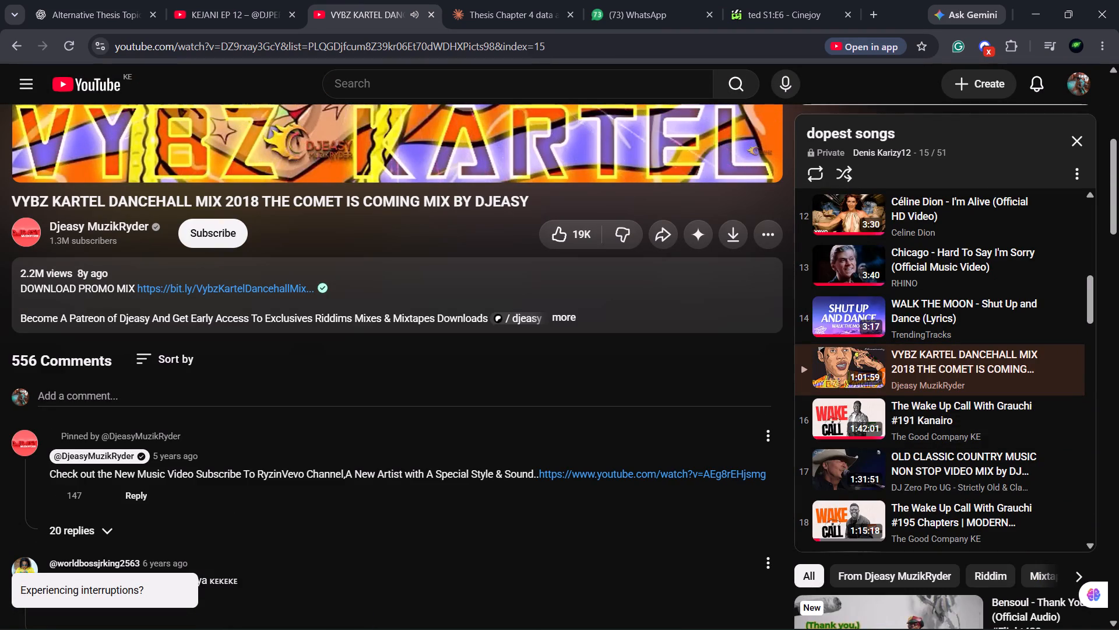
scroll(886, 383, "up", 4)
scroll(934, 342, "up", 4)
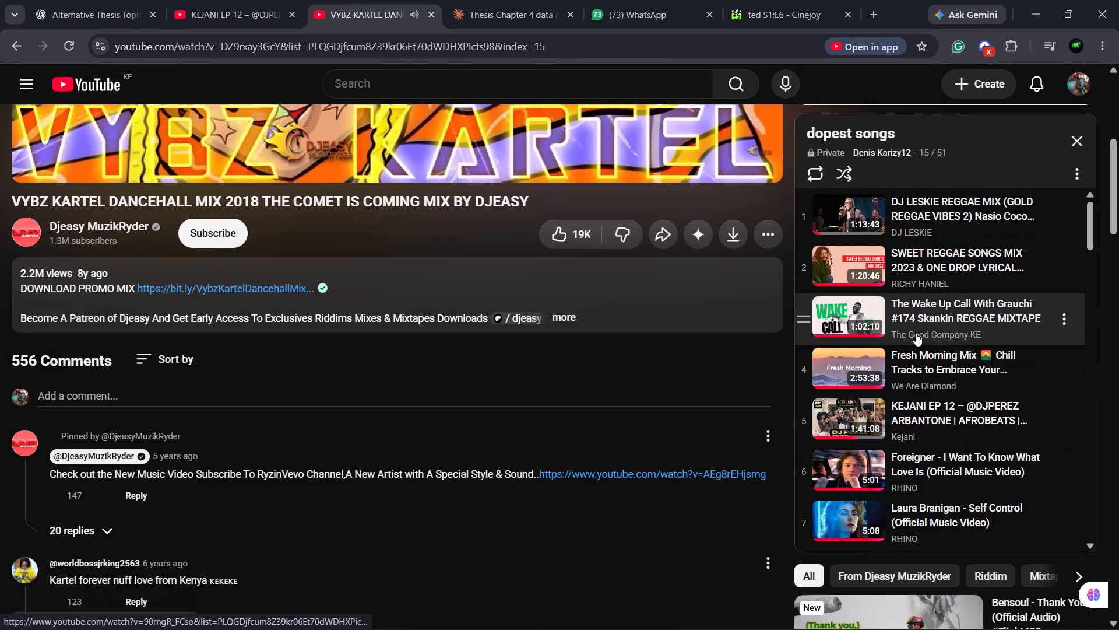
scroll(911, 444, "down", 1)
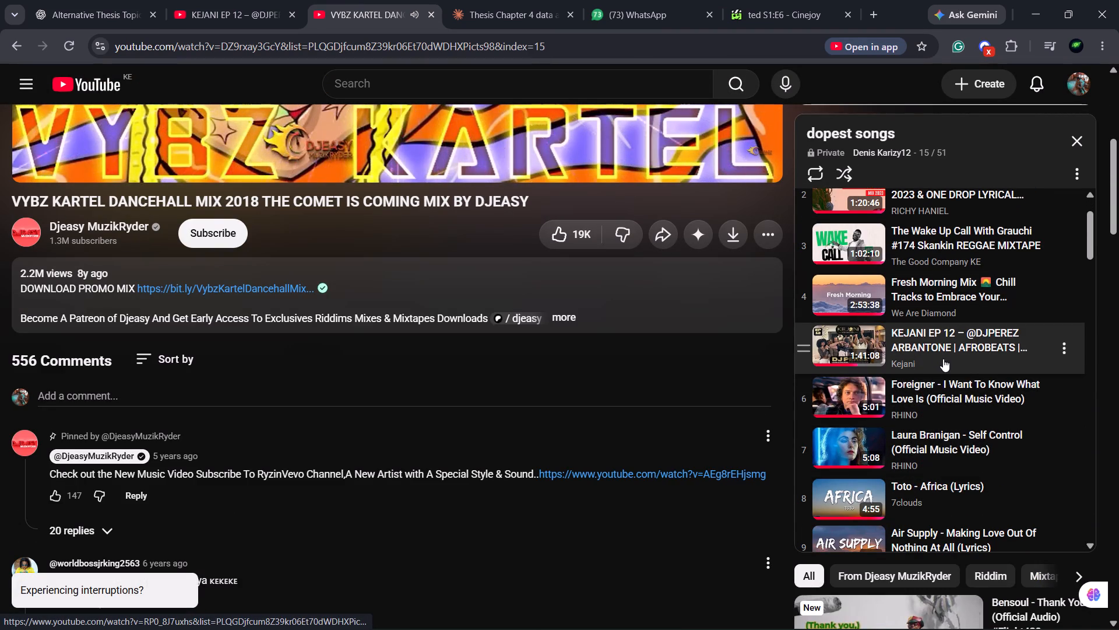
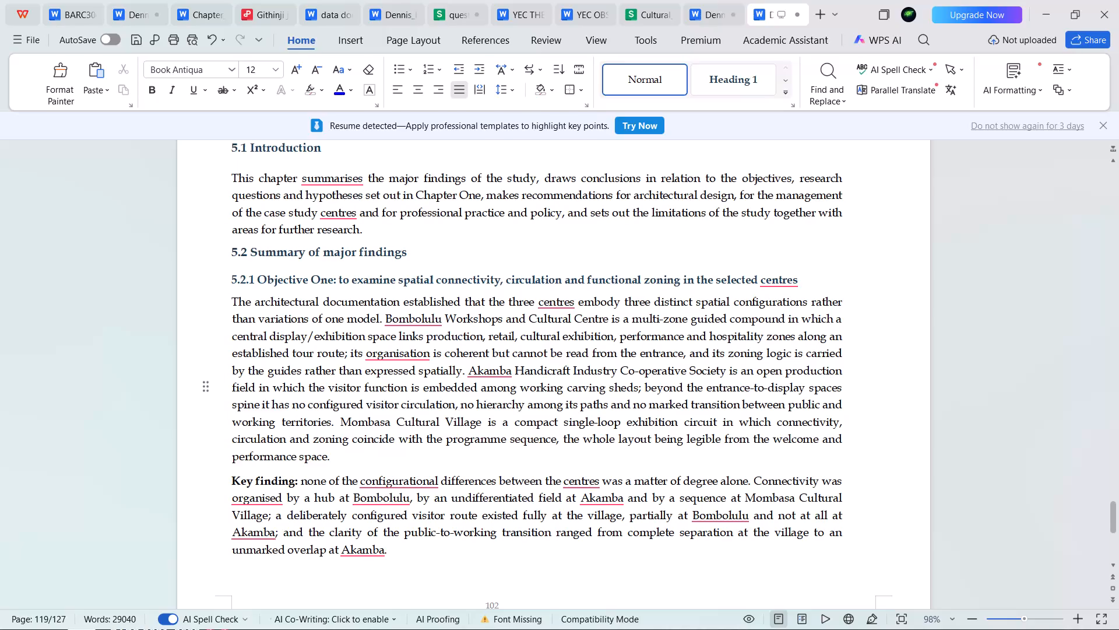
Copy the whole "Key finding" paragraph at the end of section 5.2.1.
scroll(587, 447, "down", 3)
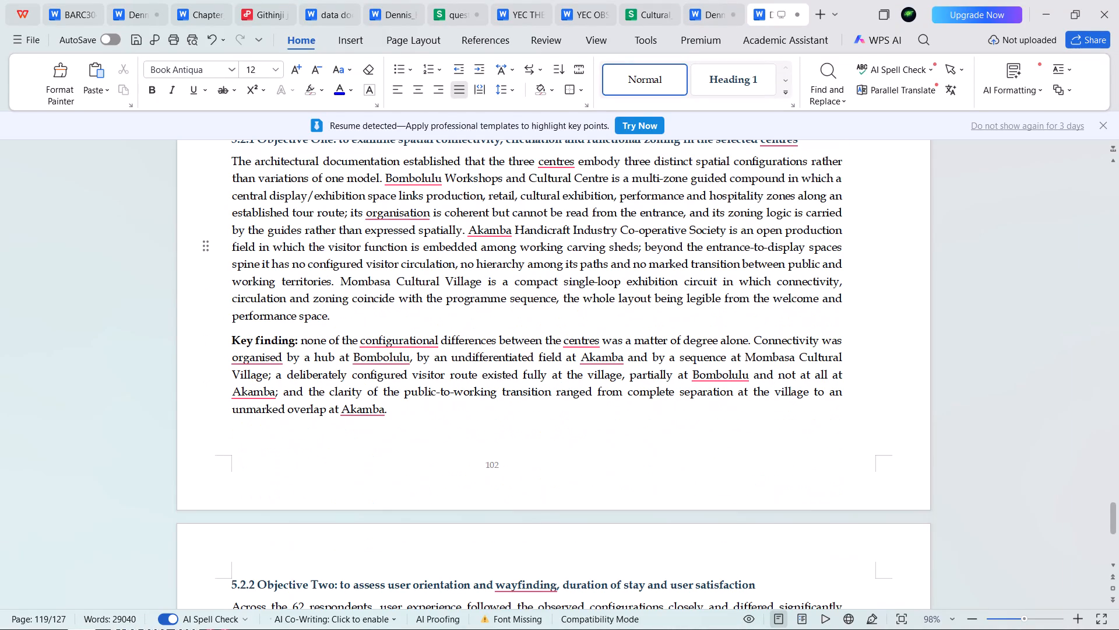
scroll(587, 447, "down", 4)
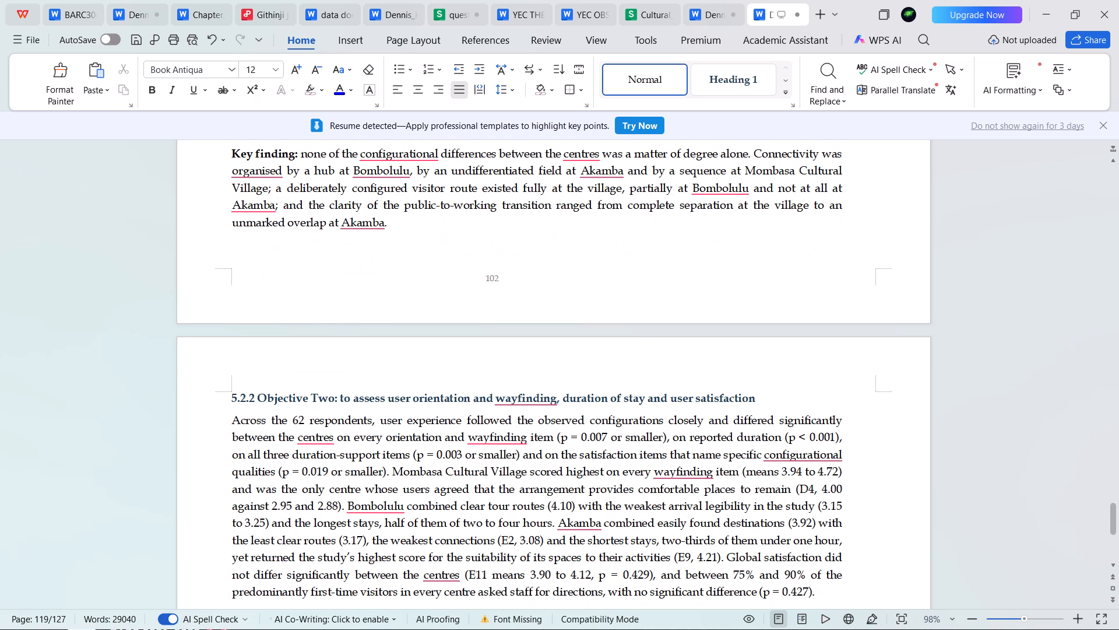
scroll(575, 442, "down", 4)
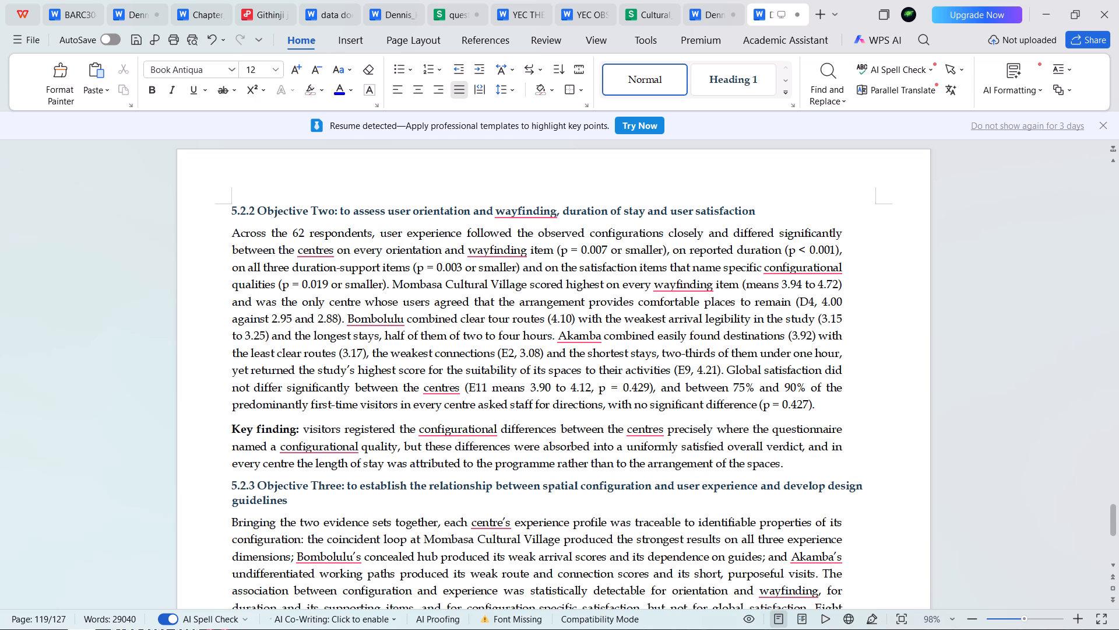
scroll(575, 442, "up", 5)
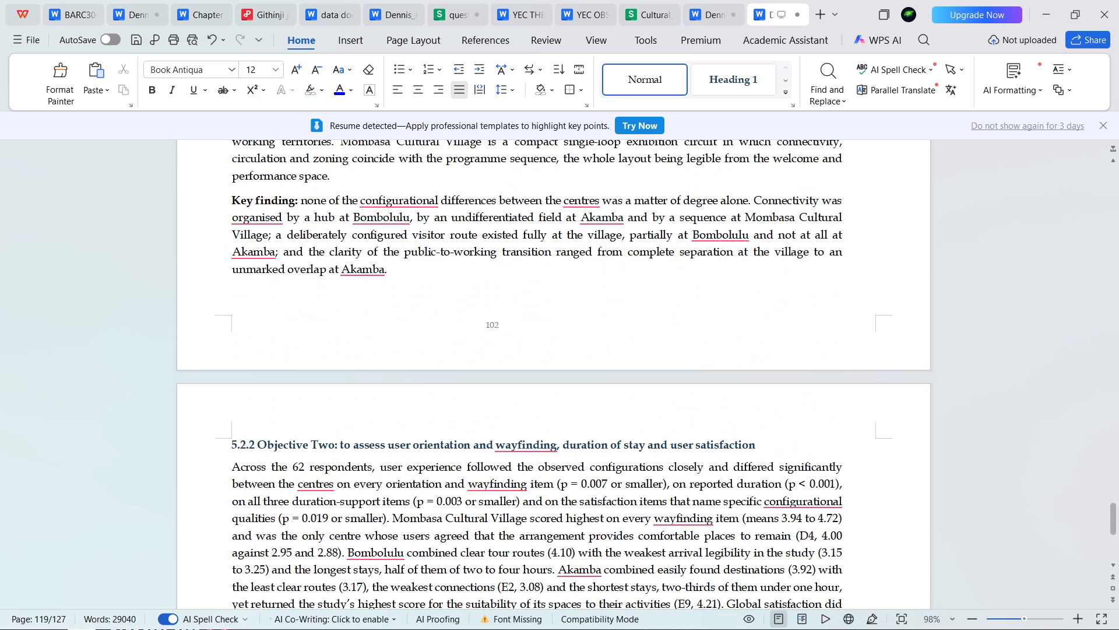
left_click_drag(233, 199, 389, 268)
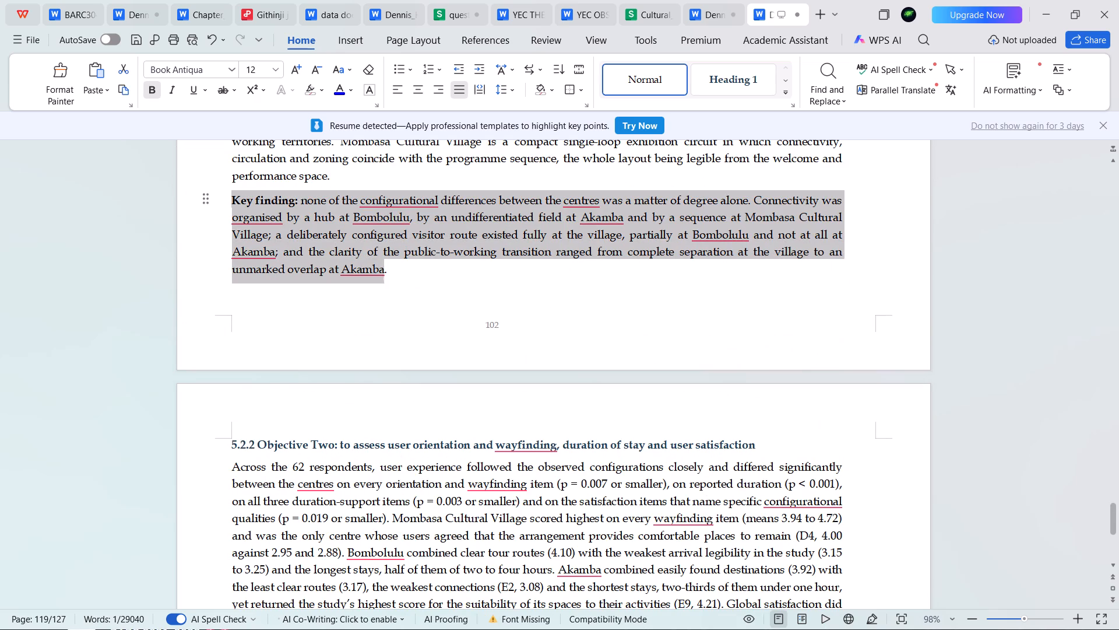
left_click_drag(389, 268, 390, 269)
right_click(368, 247)
left_click(388, 265)
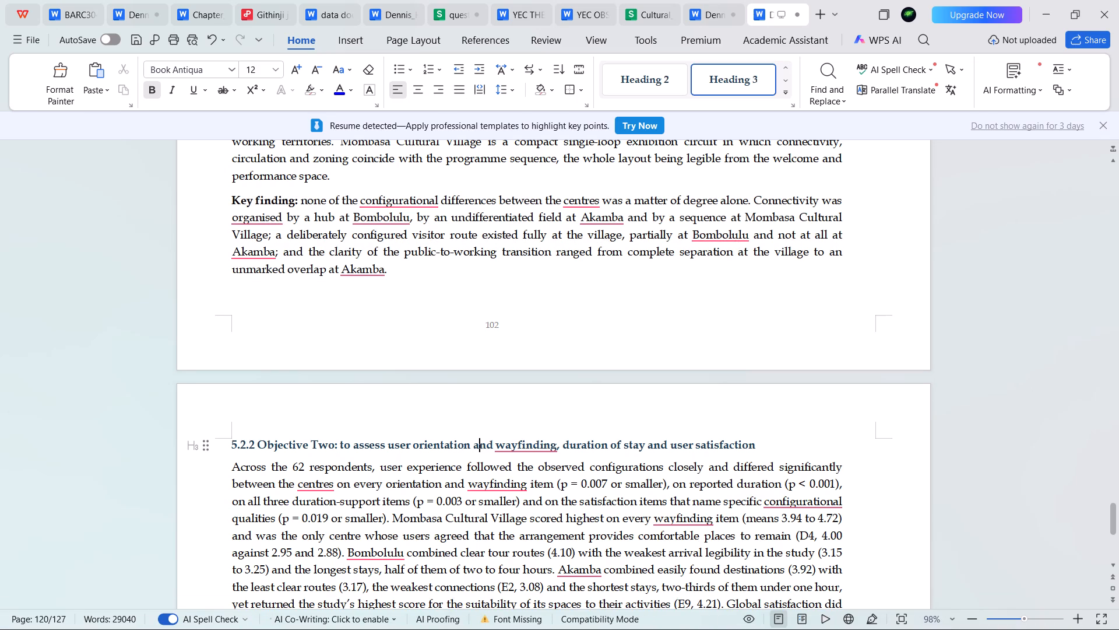
scroll(570, 498, "down", 3)
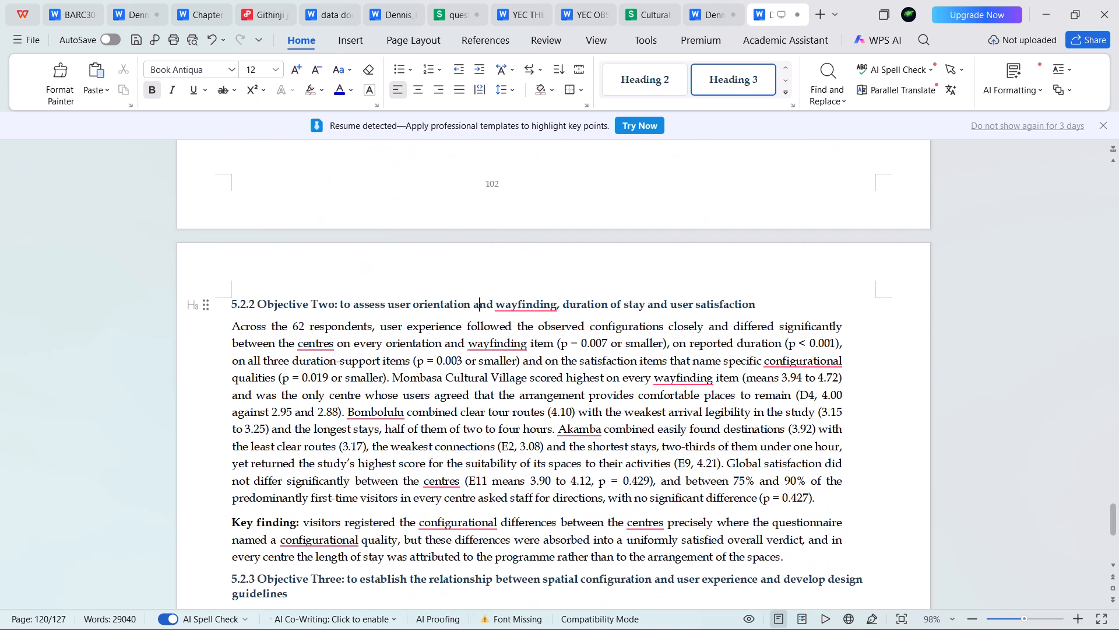
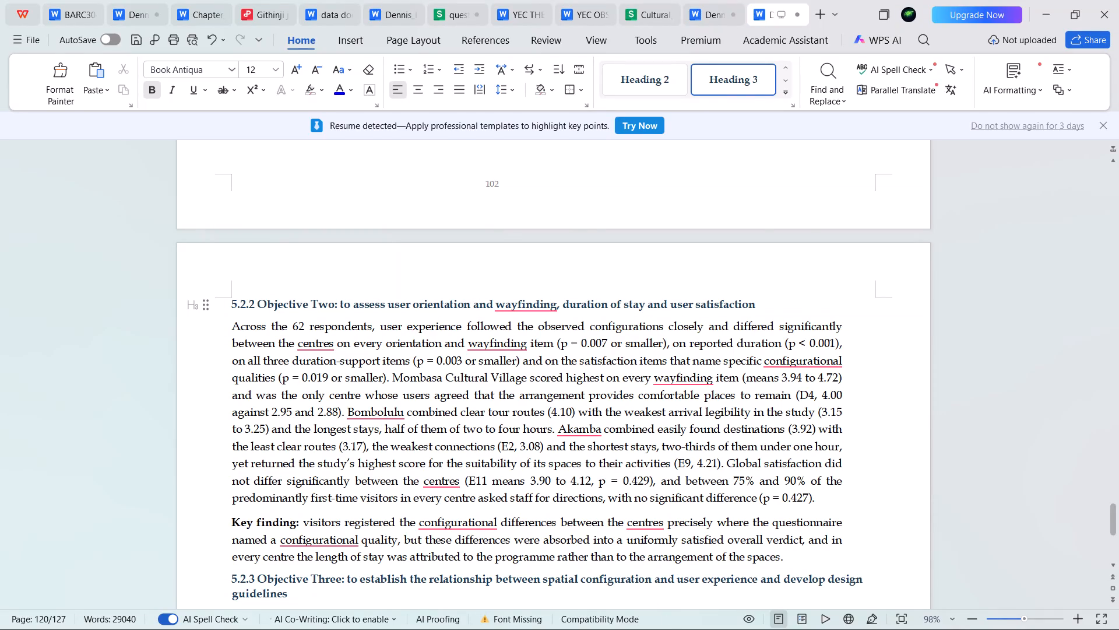
Read on through section 5.2.2's key finding and the opening of section 5.2.3 on Objective Three.
scroll(443, 323, "down", 1)
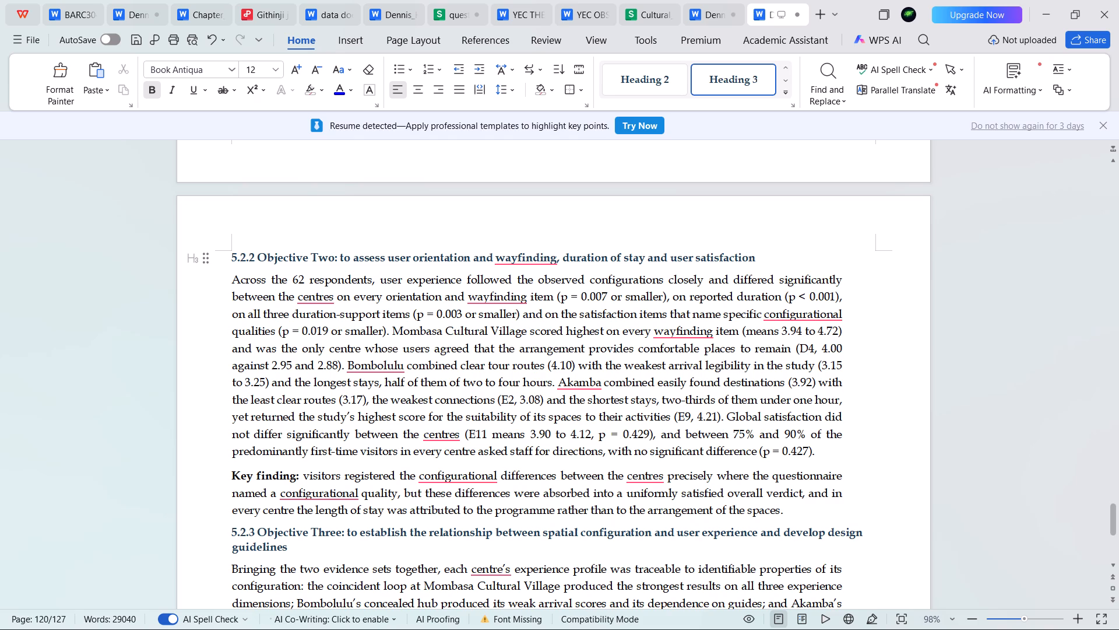
scroll(442, 323, "down", 1)
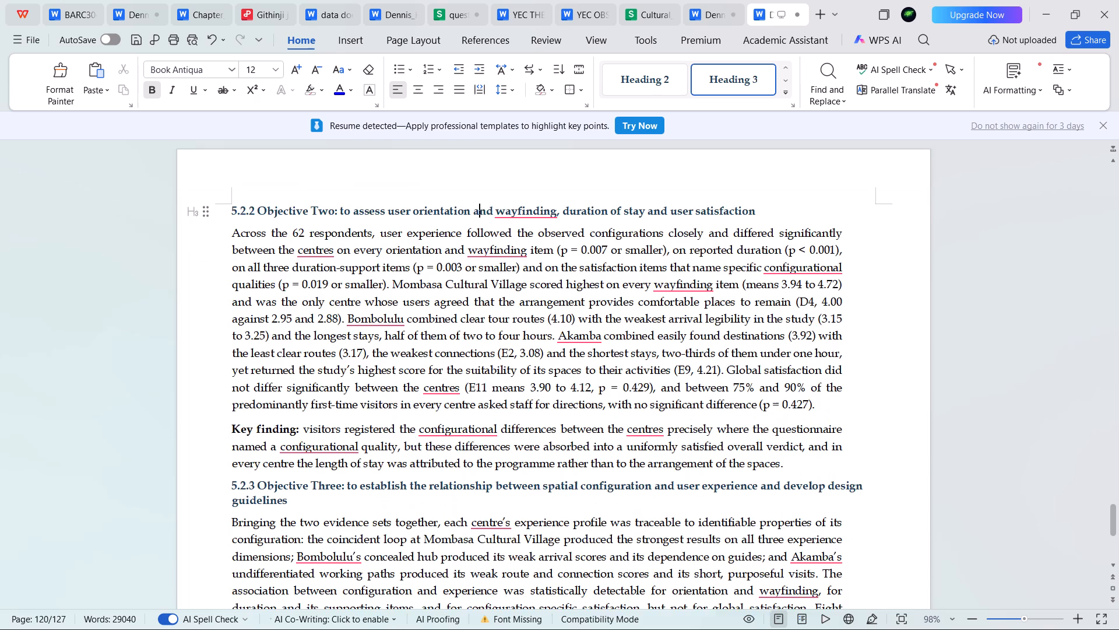
scroll(442, 323, "down", 1)
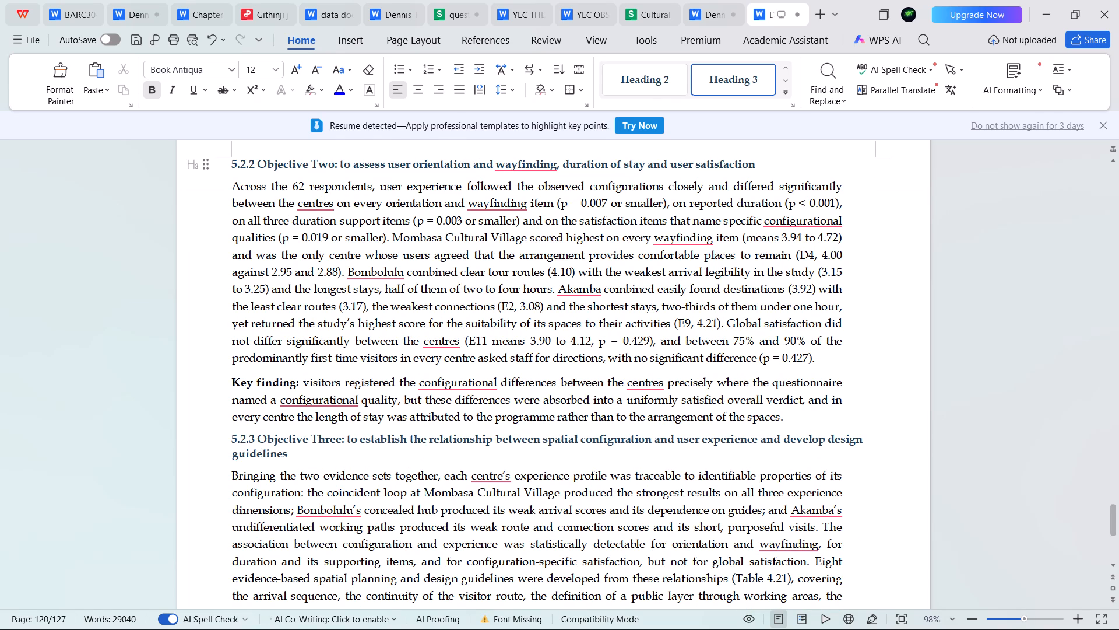
scroll(427, 313, "down", 3)
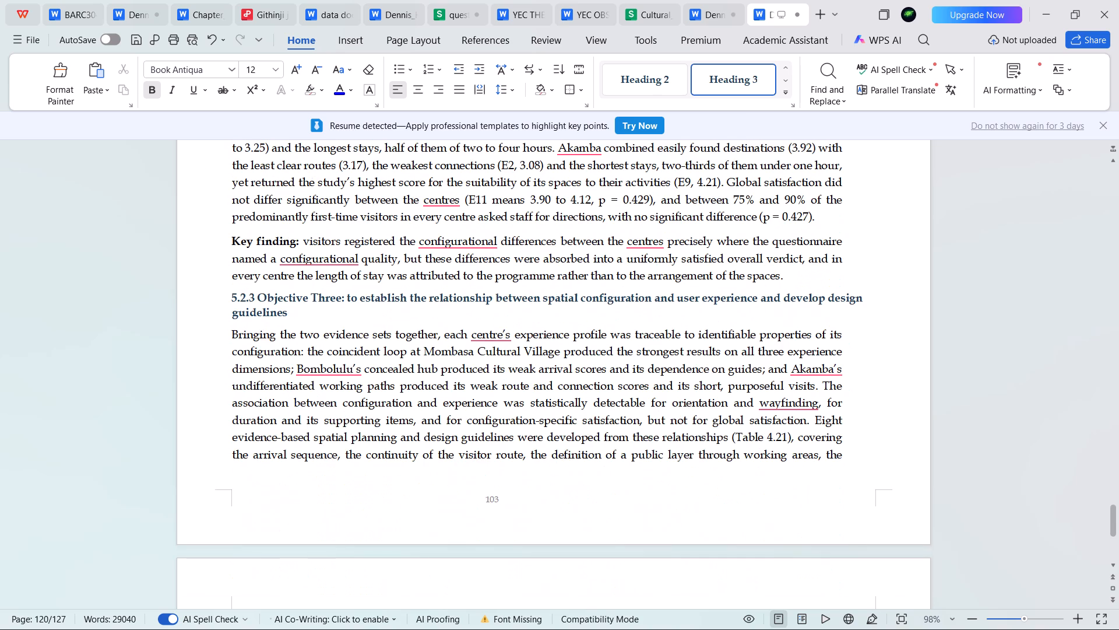
scroll(423, 382, "up", 3)
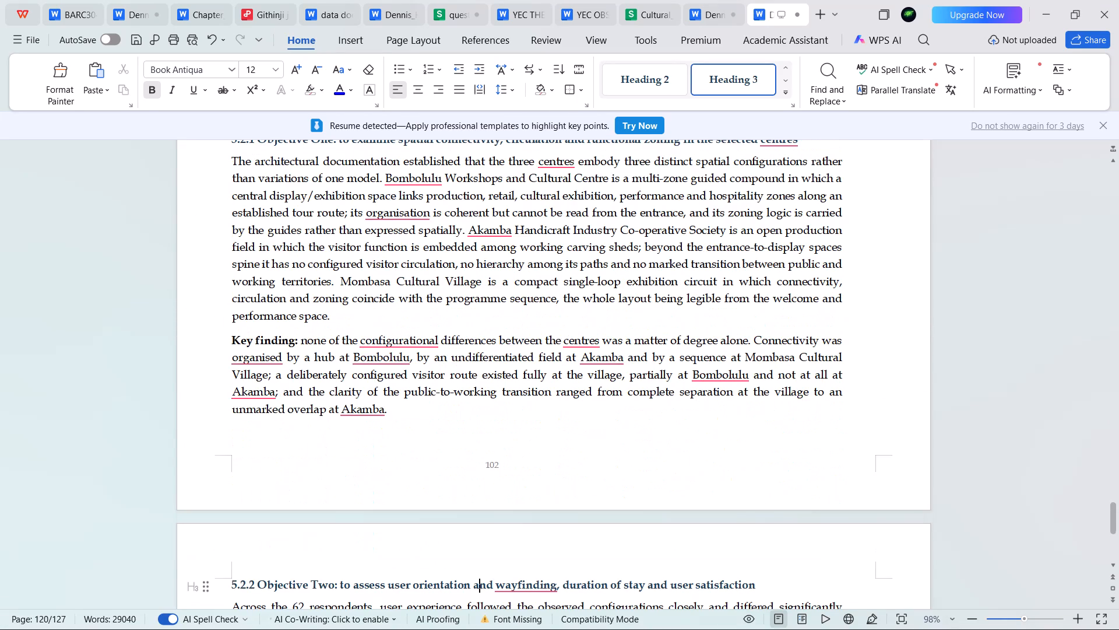
scroll(442, 445, "up", 5)
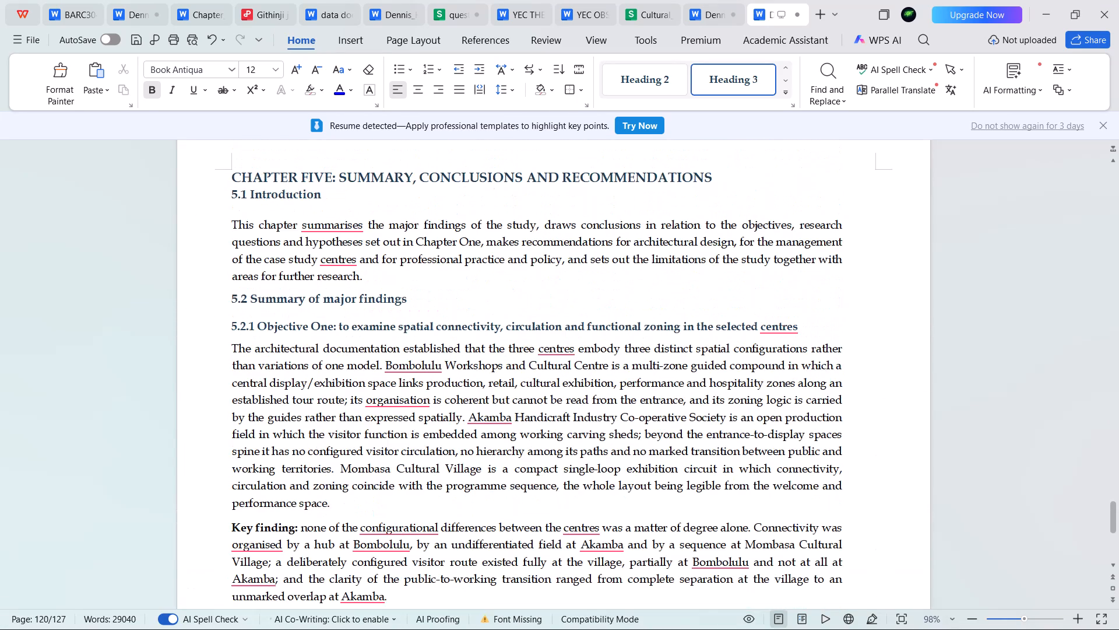
scroll(442, 445, "down", 2)
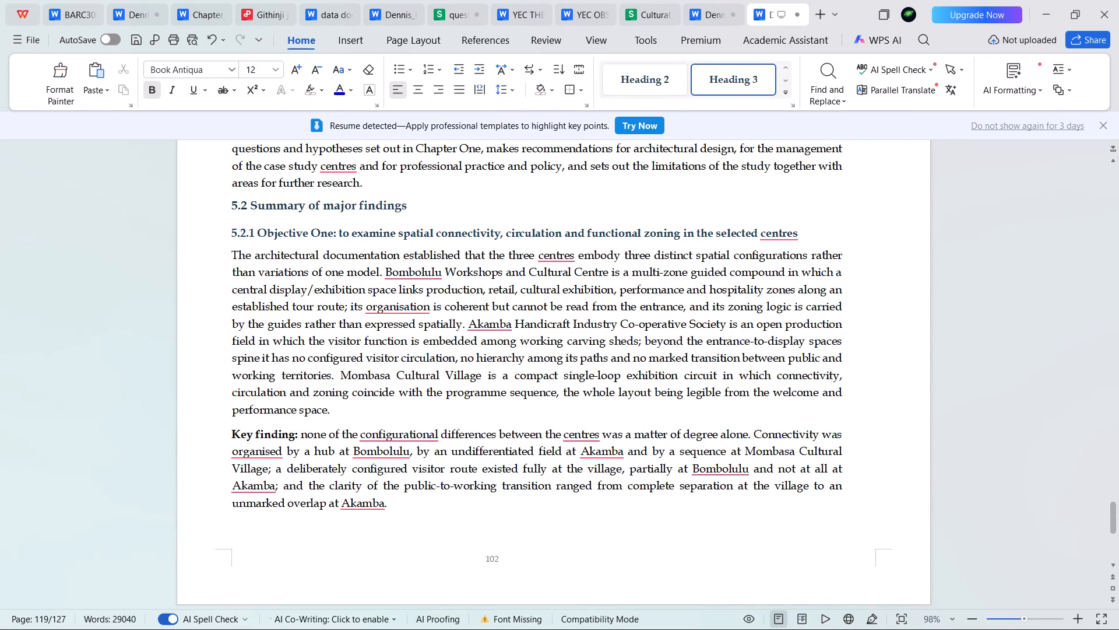
left_click_drag(302, 438, 377, 513)
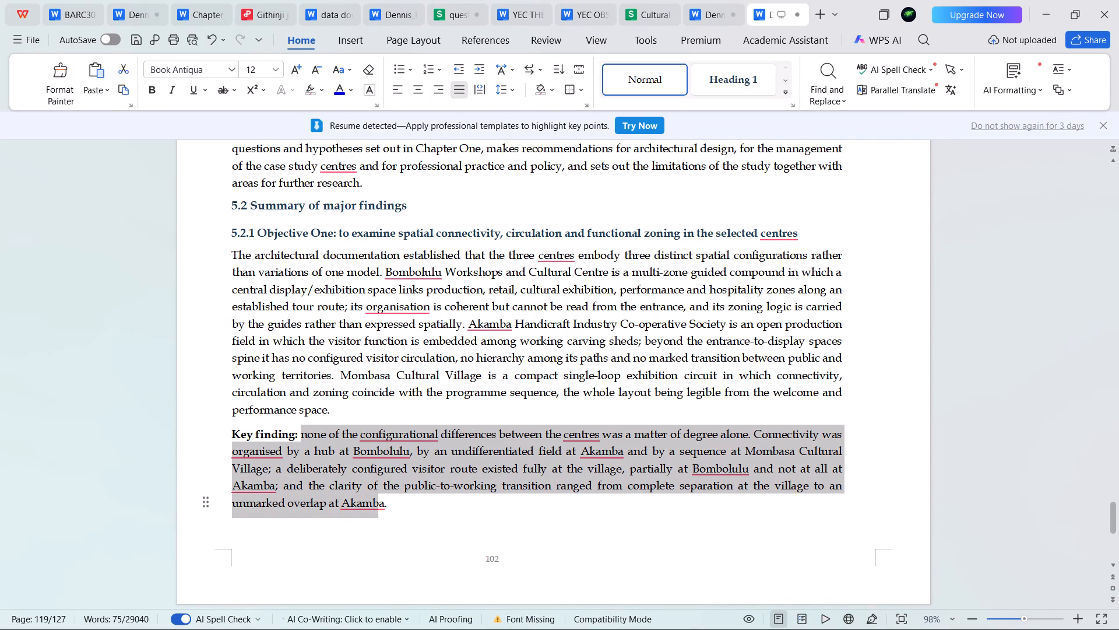
left_click_drag(377, 513, 383, 514)
key("ctrl+v")
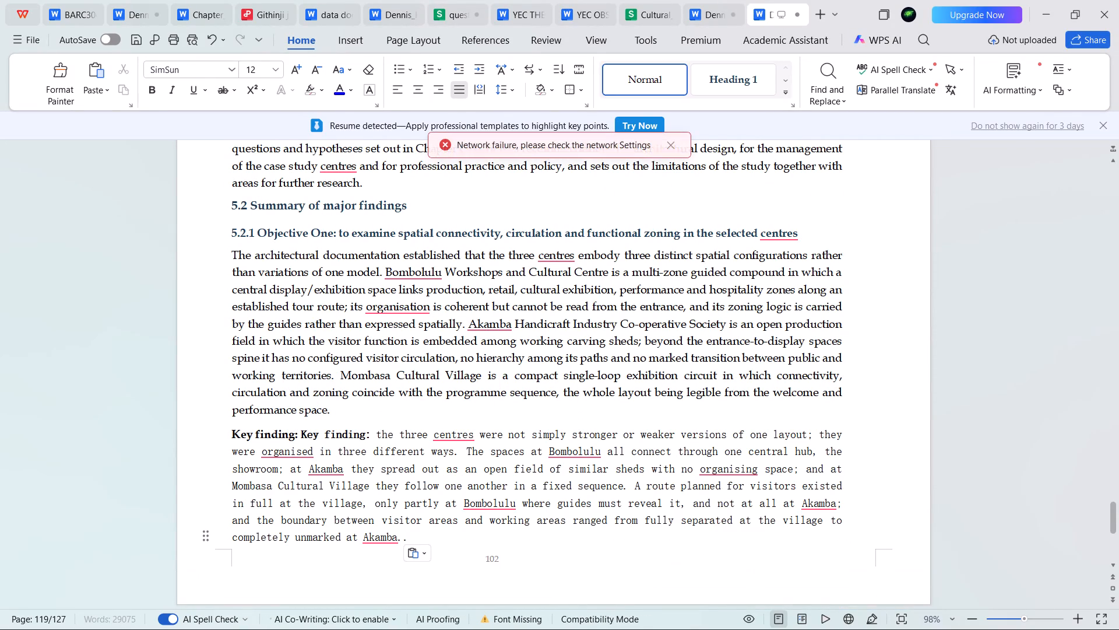
key("Delete")
Delete the duplicate "Key finding:" label from the pasted paragraph, leaving a single space before "the three centres".
scroll(434, 428, "down", 2)
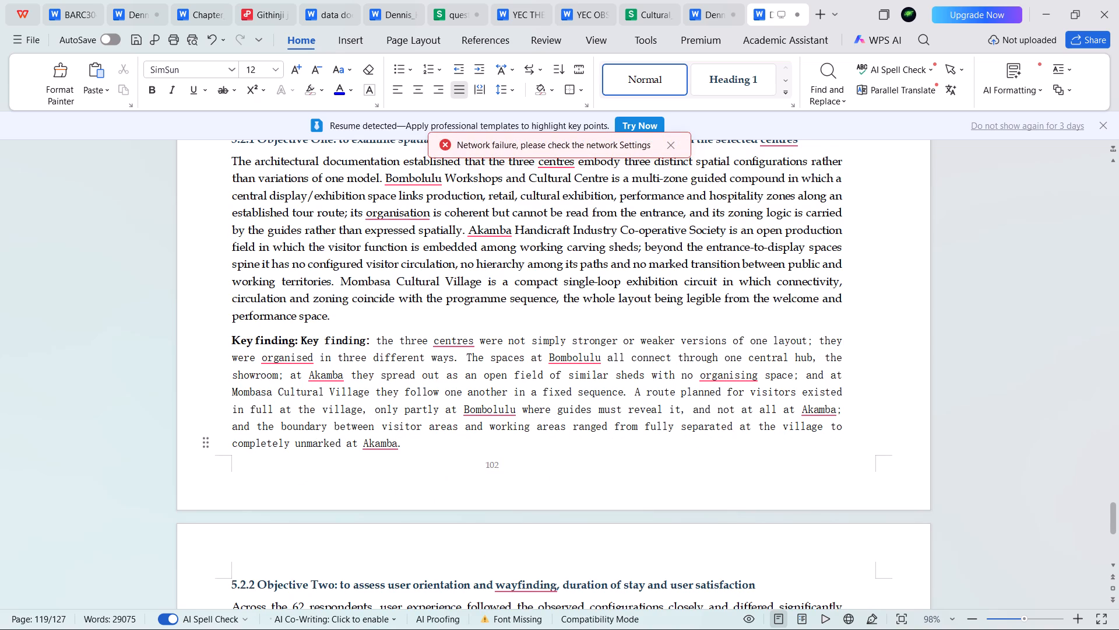
left_click_drag(371, 341, 340, 345)
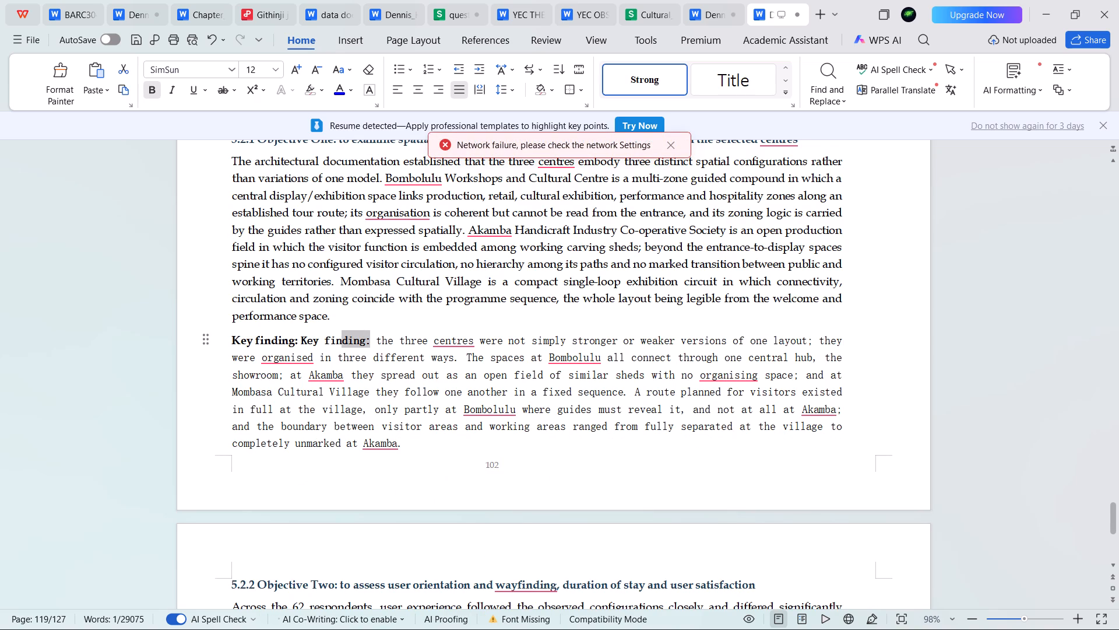
left_click_drag(340, 345, 301, 342)
key("BackSpace")
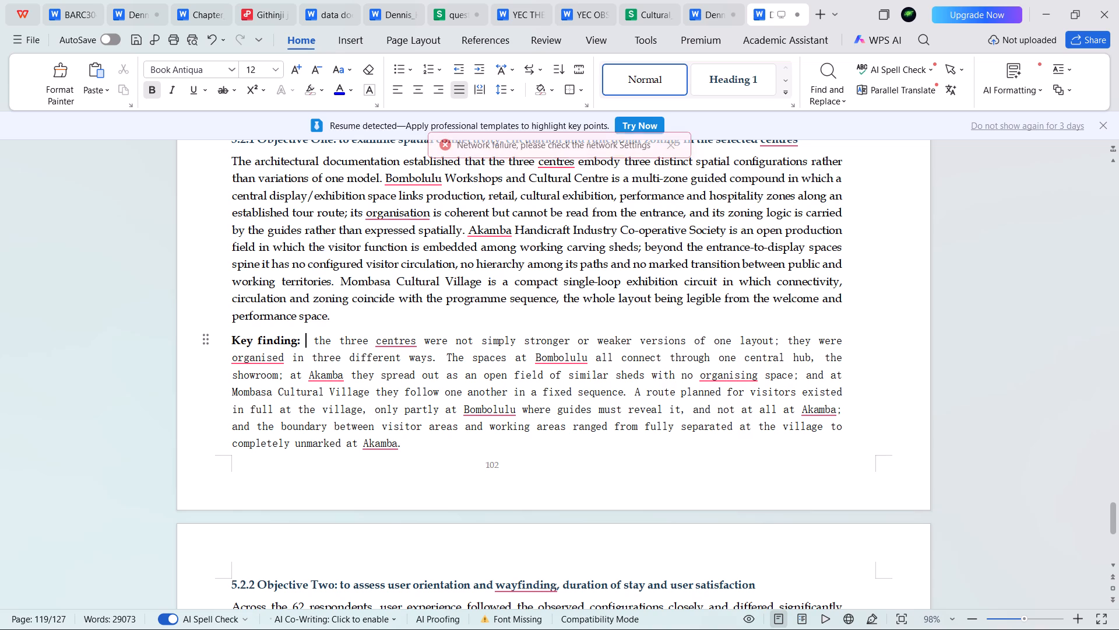
key("BackSpace")
key("Delete")
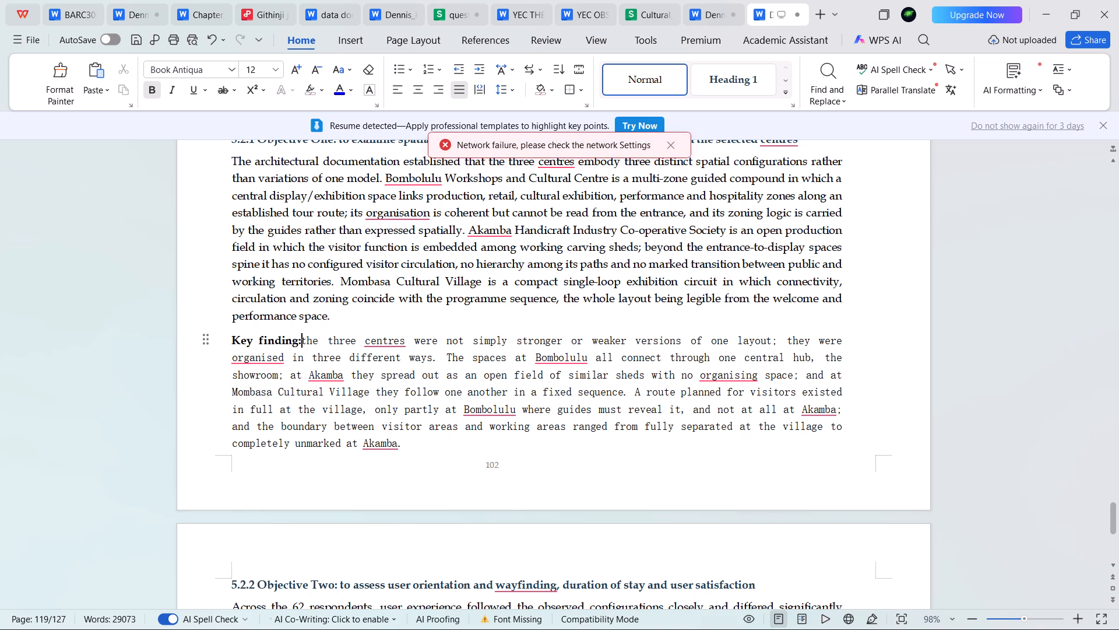
key("space")
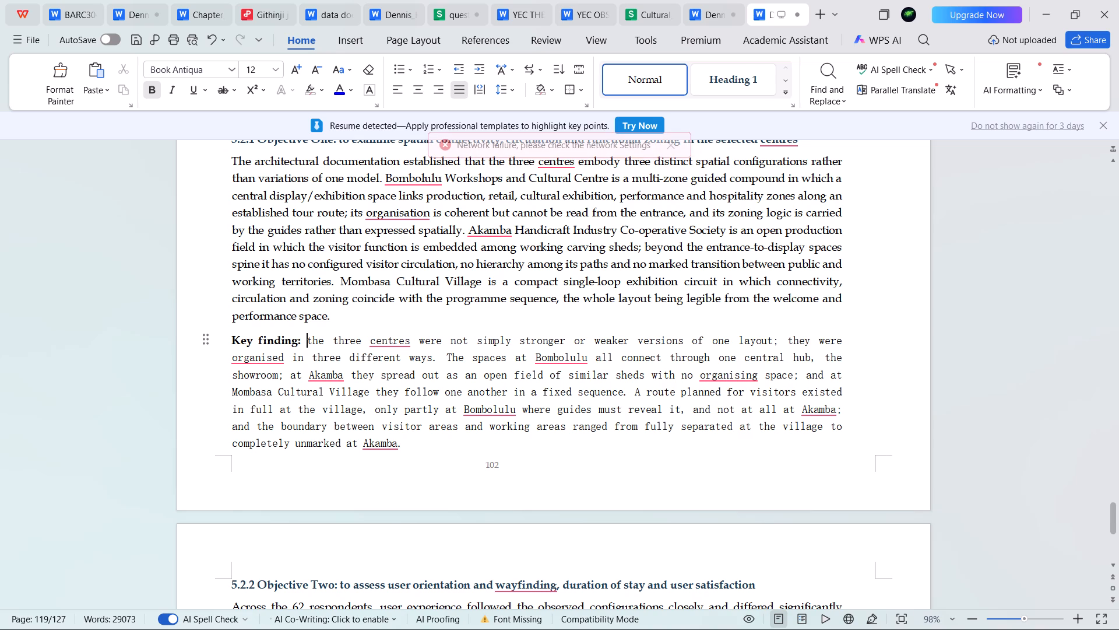
Set the font to Book Antiqua from the section 5.2.1 text, including the pasted key finding, into the opening lines of section 5.2.2.
left_click_drag(294, 256, 300, 261)
left_click(249, 297)
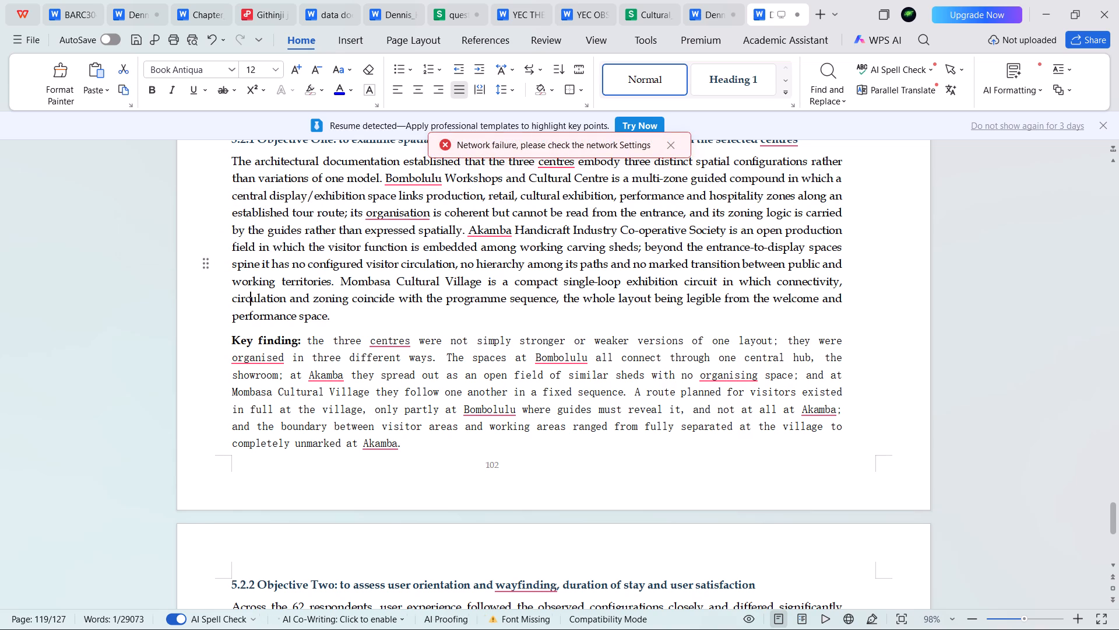
left_click_drag(223, 244, 237, 254)
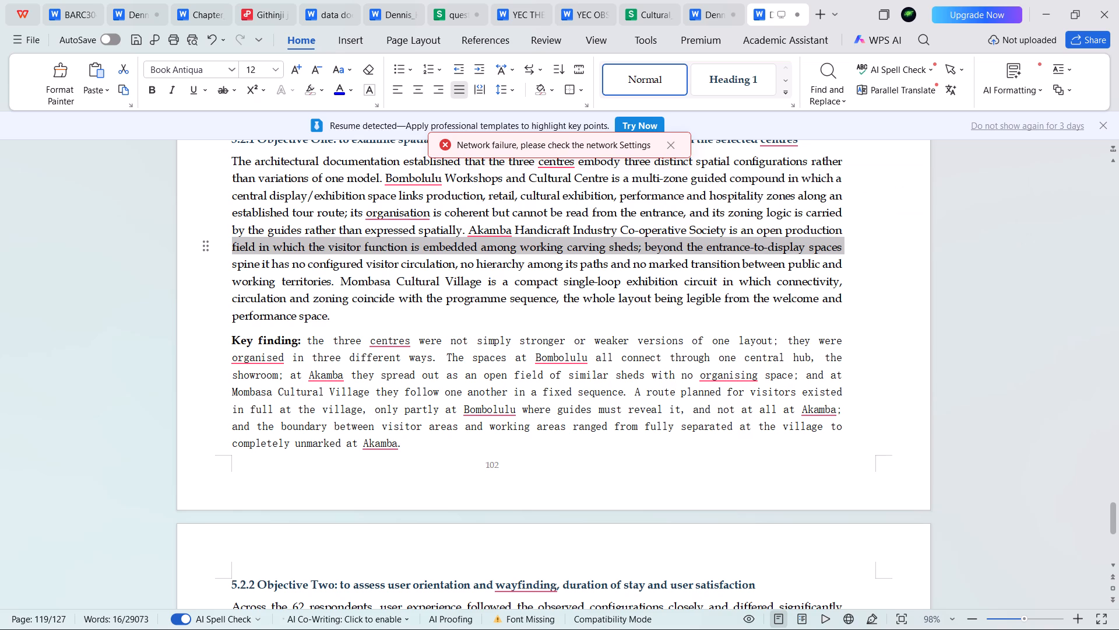
left_click(267, 261)
left_click_drag(233, 225, 365, 345)
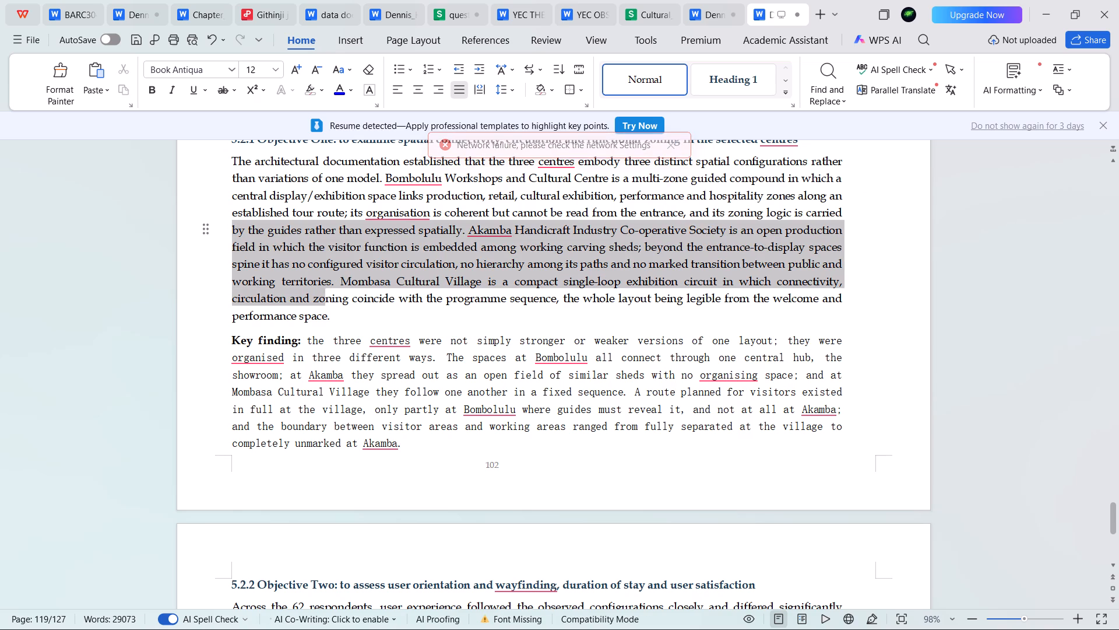
left_click_drag(365, 345, 793, 554)
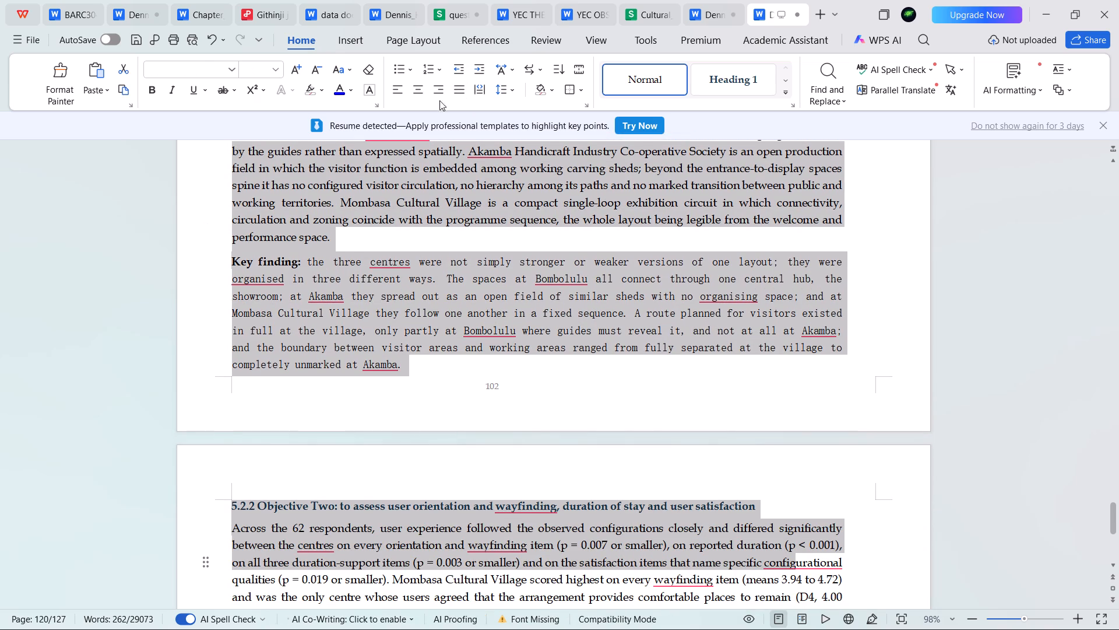
left_click(230, 73)
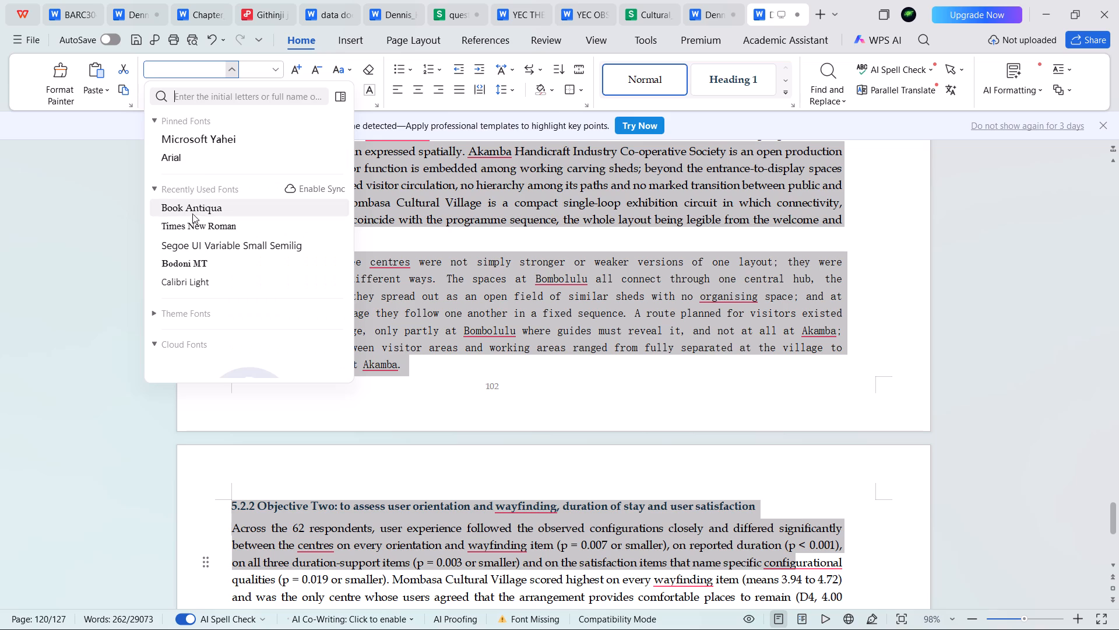
left_click(192, 210)
left_click(420, 290)
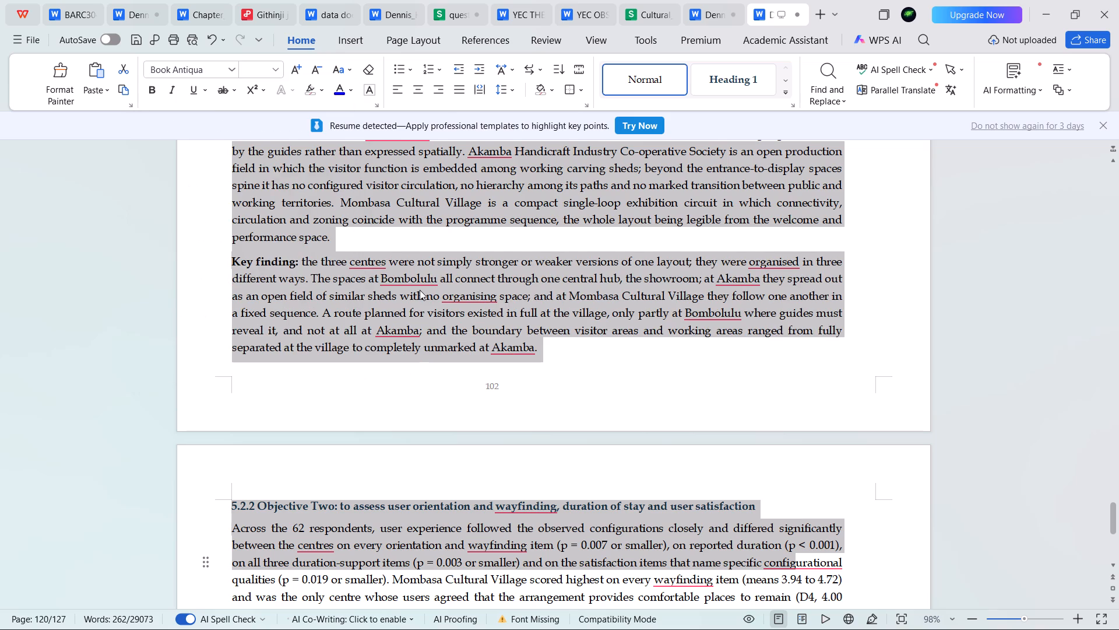
Read through section 5.2.2 and copy its whole "Key finding" paragraph.
scroll(385, 342, "down", 4)
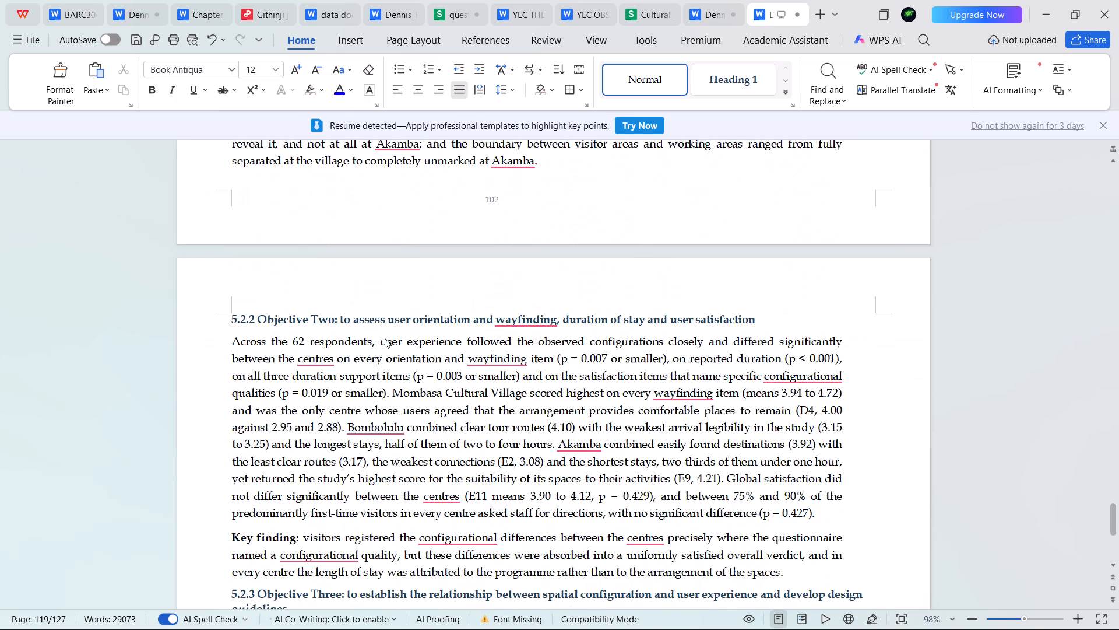
scroll(385, 338, "down", 3)
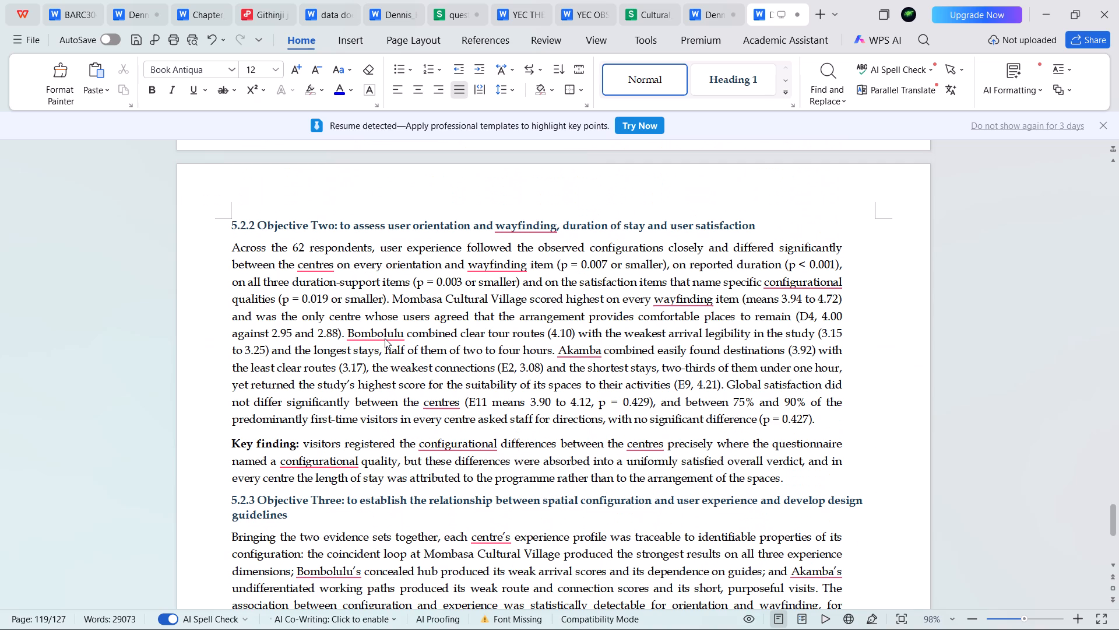
scroll(358, 390, "down", 2)
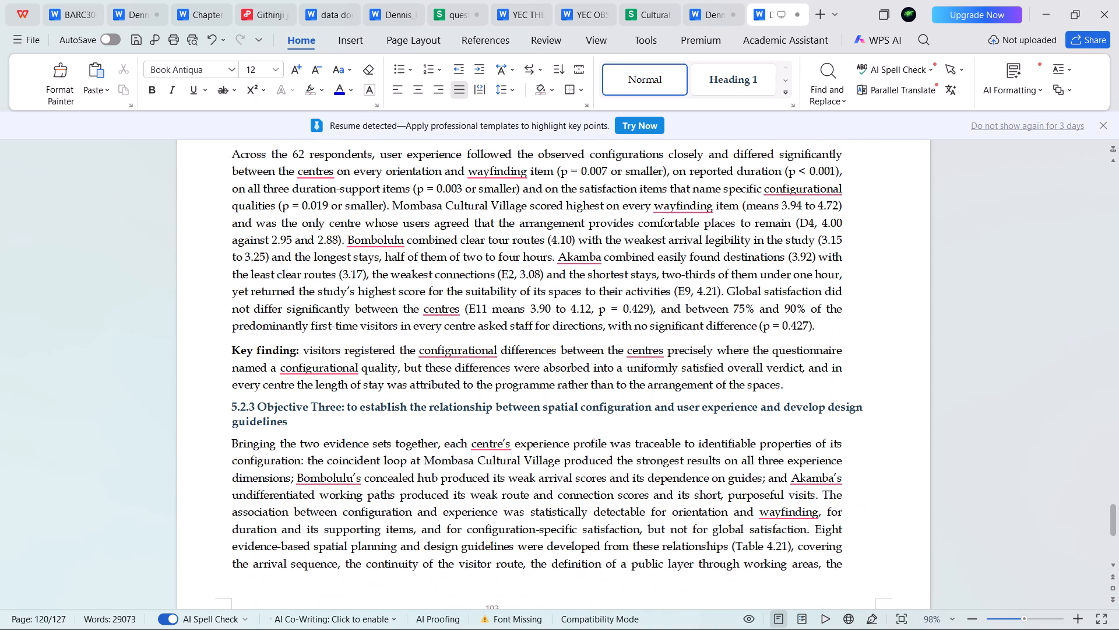
scroll(337, 361, "up", 2)
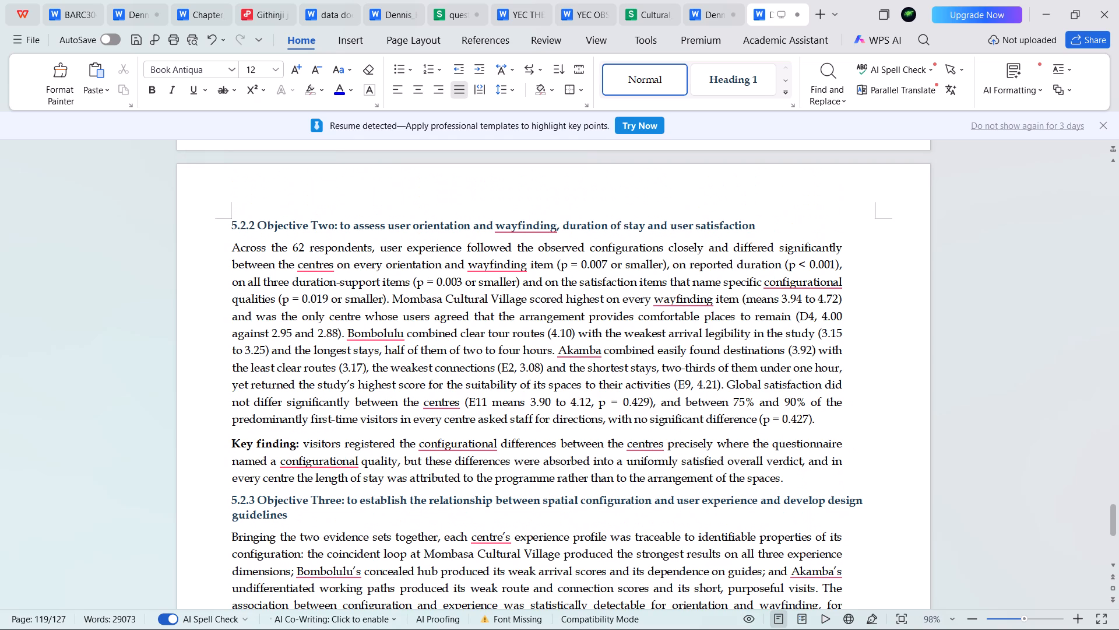
scroll(334, 360, "down", 1)
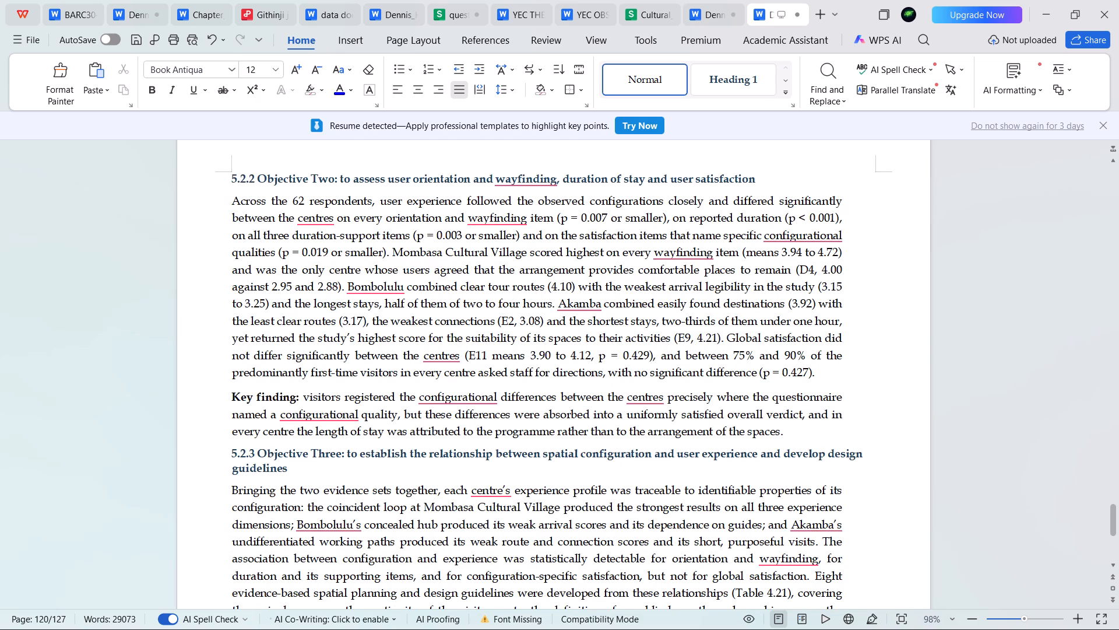
left_click_drag(230, 397, 767, 421)
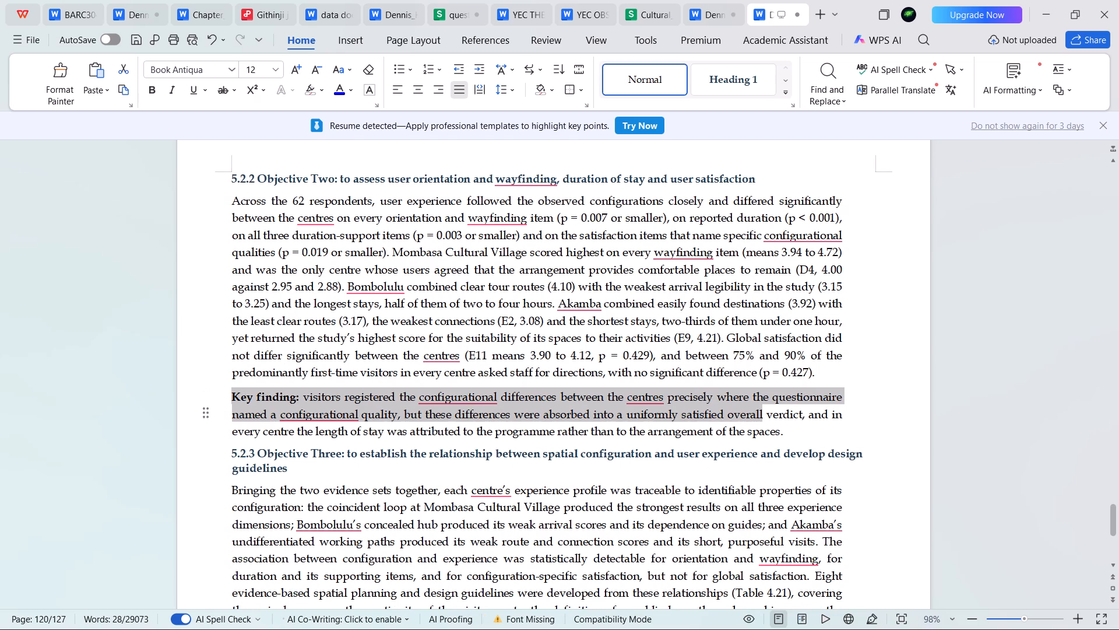
left_click_drag(767, 421, 789, 426)
right_click(757, 416)
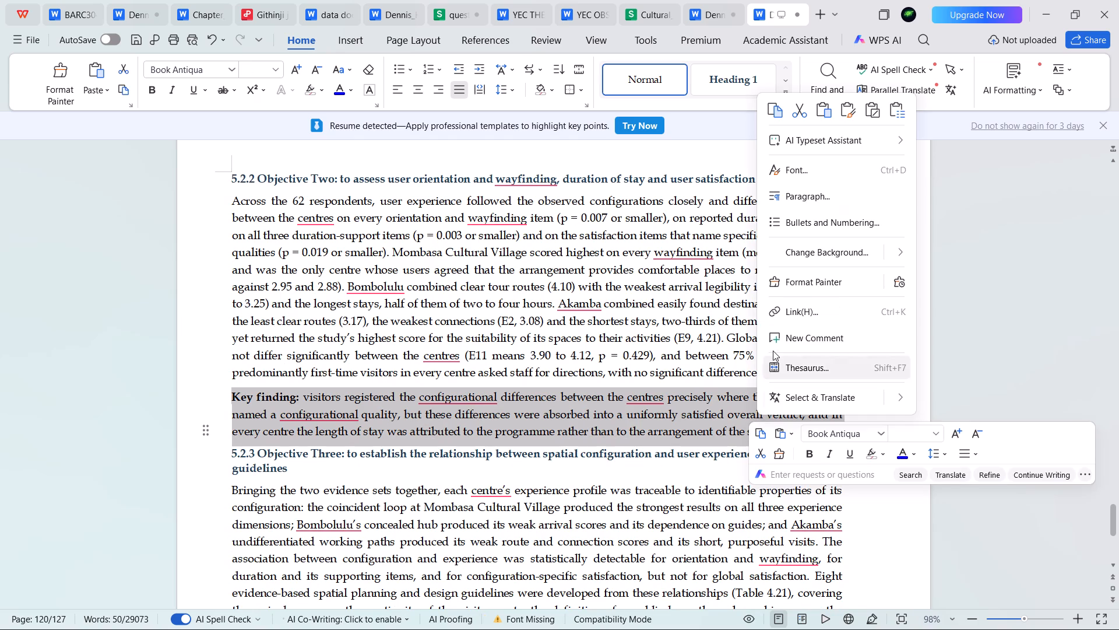
left_click(762, 429)
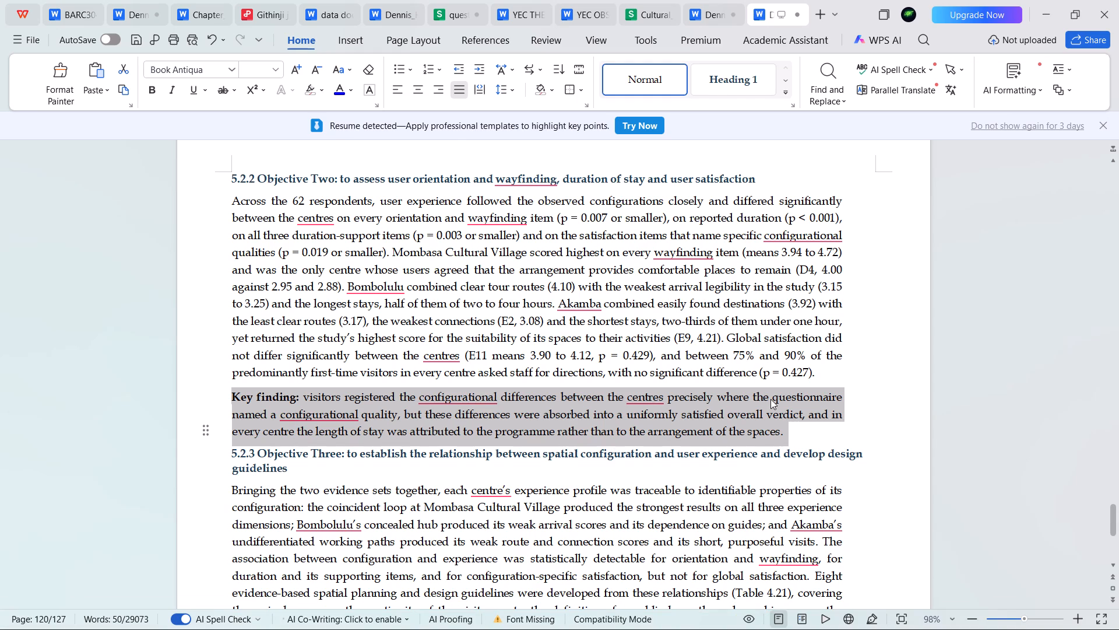
scroll(822, 382, "down", 5)
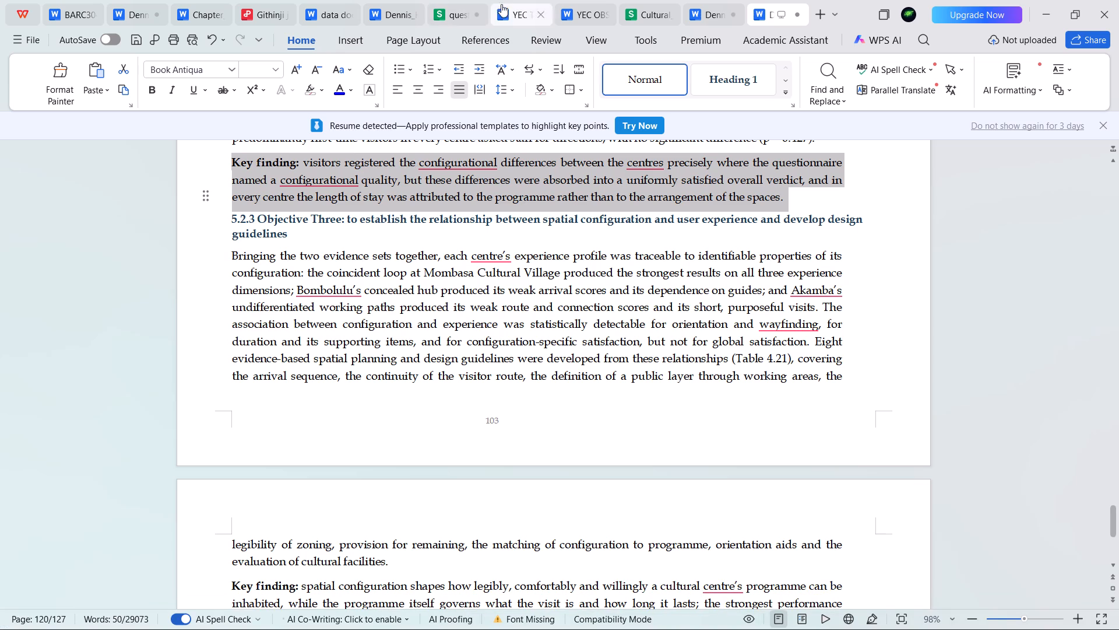
left_click(453, 12)
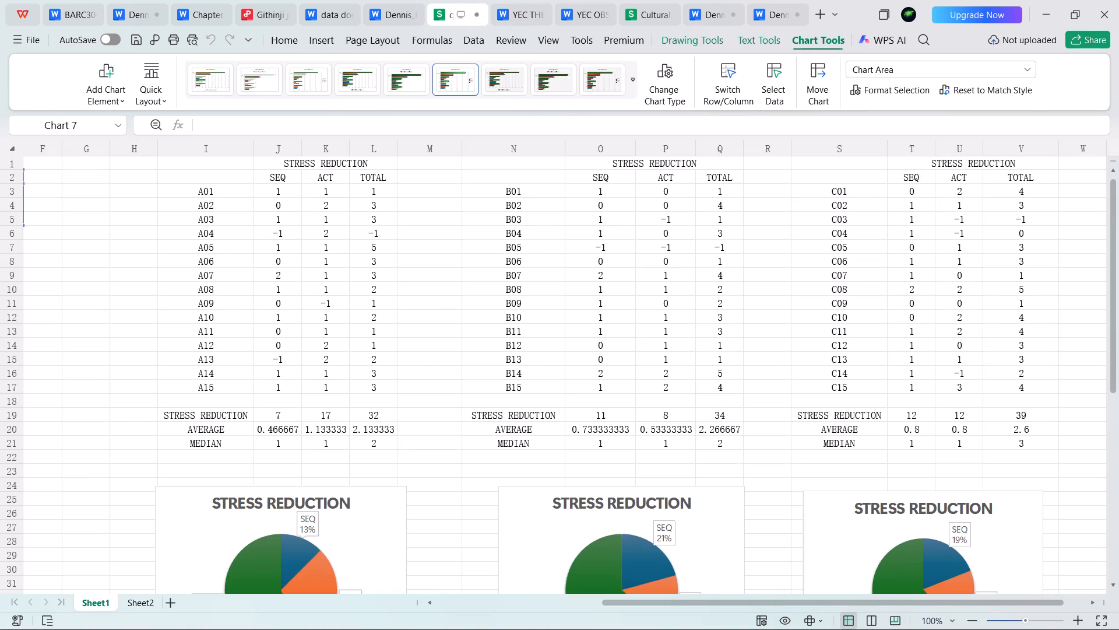
scroll(261, 250, "up", 4)
left_click(257, 87)
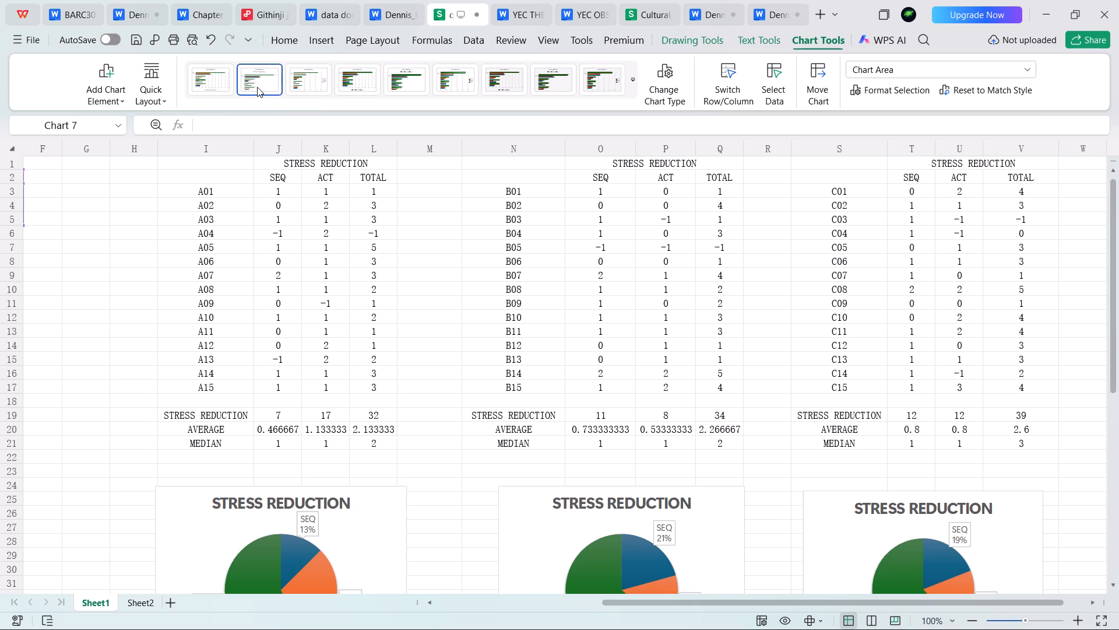
left_click(259, 78)
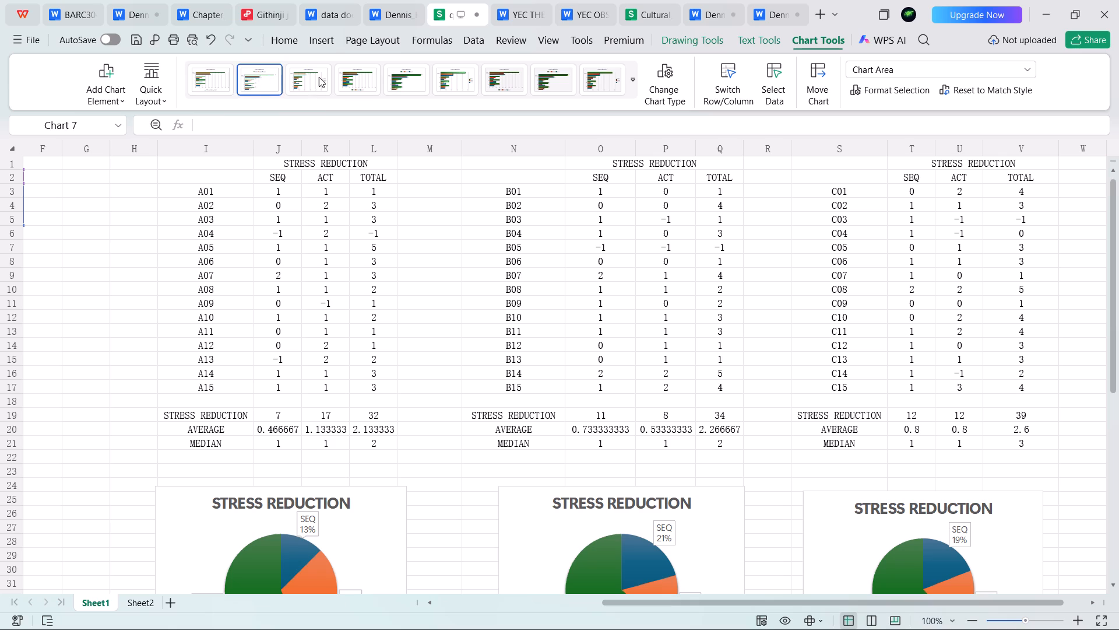
left_click(319, 77)
left_click(204, 73)
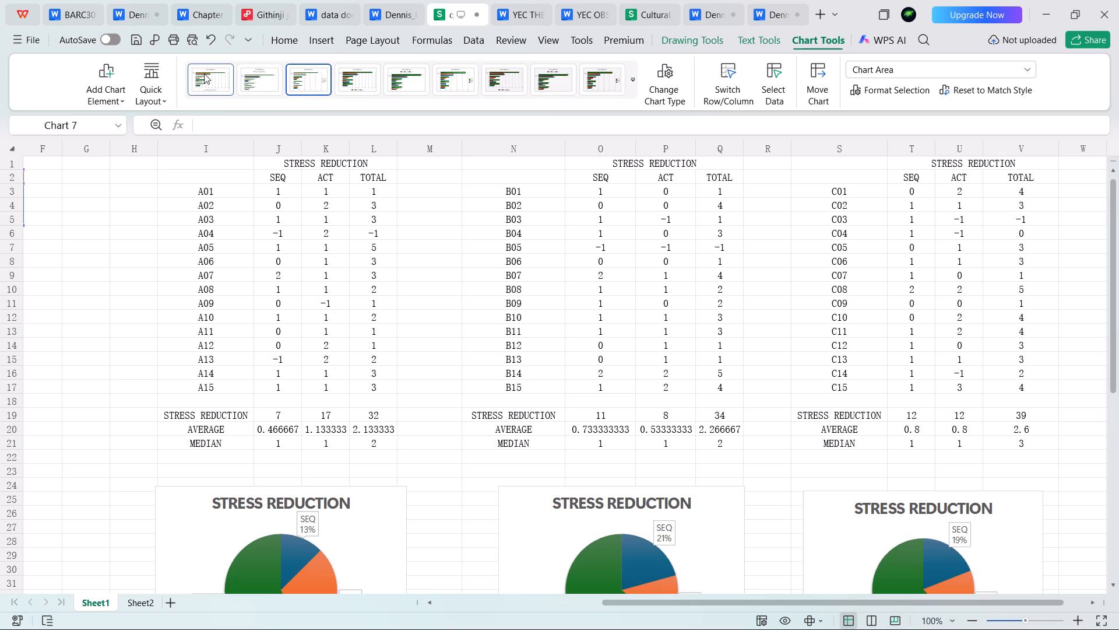
Open the aggregate questionnaire workbook and go back to the respondent profile at the start of the MCV sheet.
left_click(652, 10)
scroll(187, 225, "up", 5)
scroll(187, 225, "down", 2)
scroll(242, 291, "up", 8)
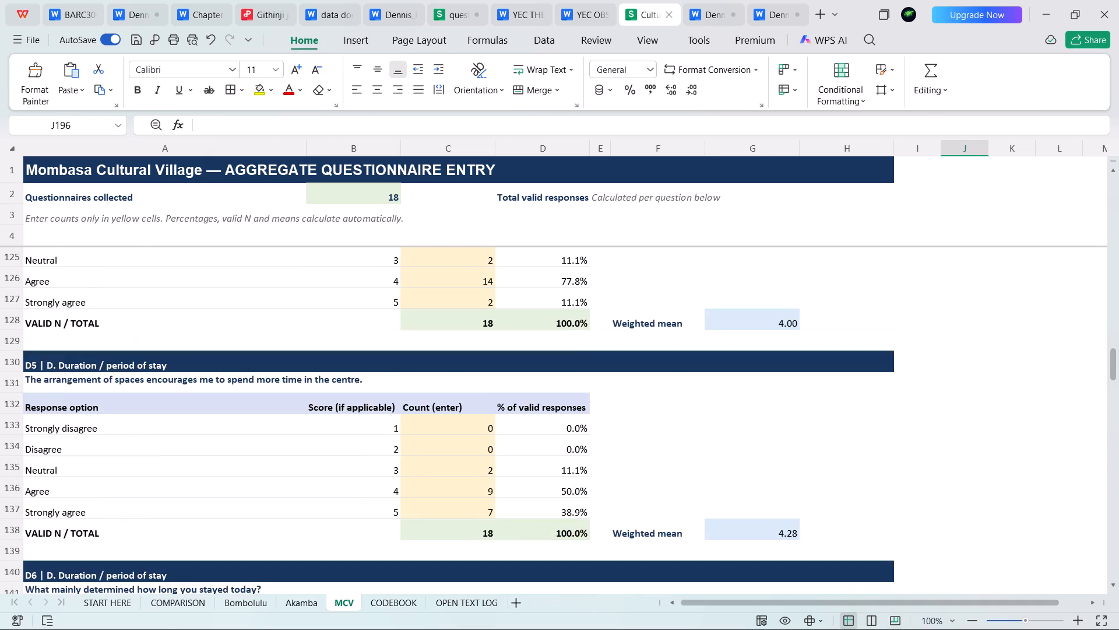
scroll(241, 291, "up", 2)
scroll(241, 291, "down", 1)
scroll(241, 291, "up", 20)
scroll(241, 291, "up", 12)
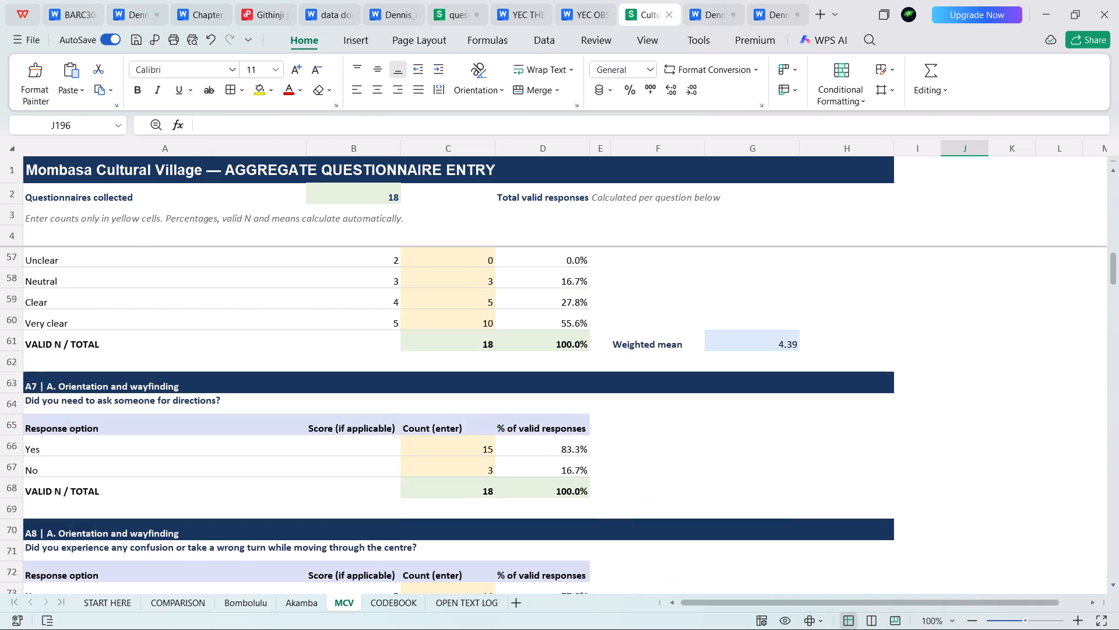
scroll(240, 291, "up", 16)
scroll(240, 291, "up", 16)
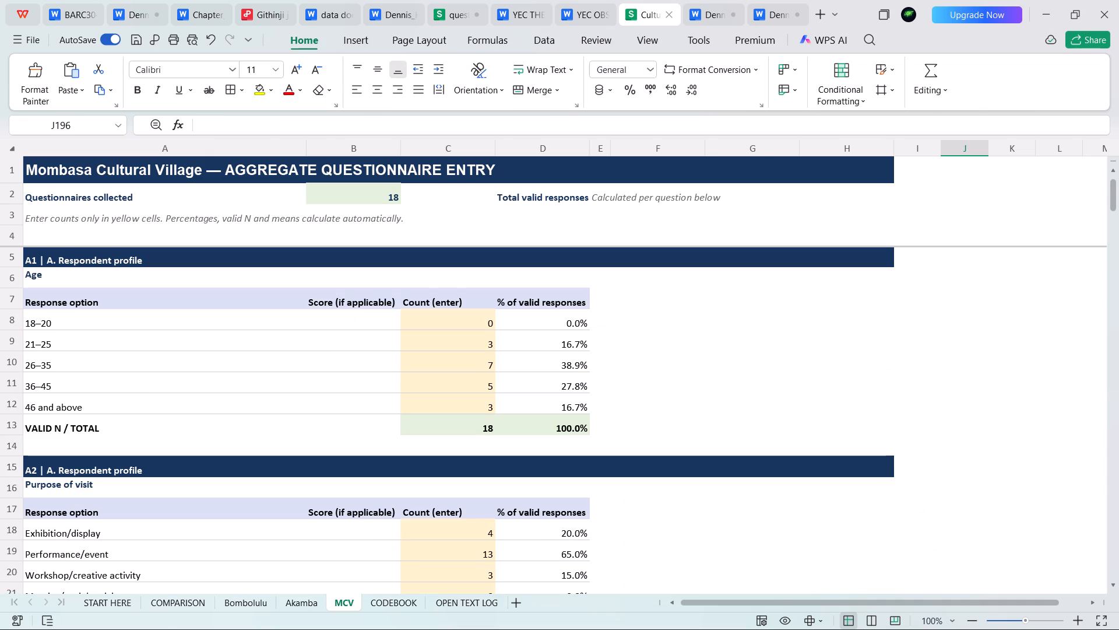
scroll(240, 291, "up", 3)
Review the Mombasa Cultural Village responses from the respondent profile through wayfinding, duration of stay and user satisfaction.
scroll(237, 267, "down", 15)
scroll(235, 269, "down", 17)
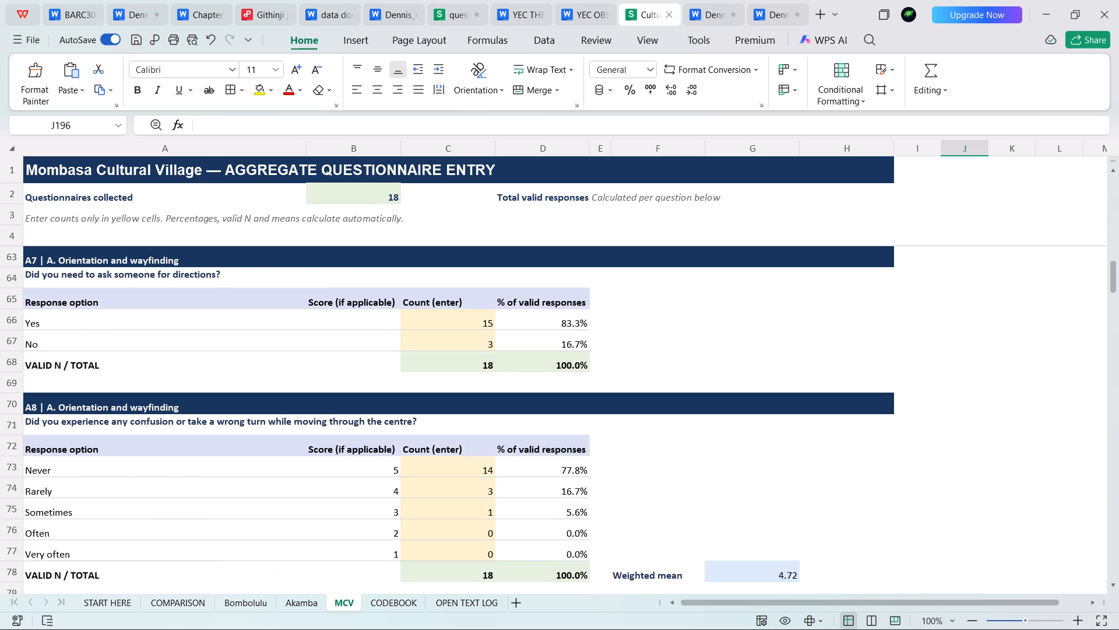
scroll(235, 269, "down", 19)
scroll(235, 269, "down", 5)
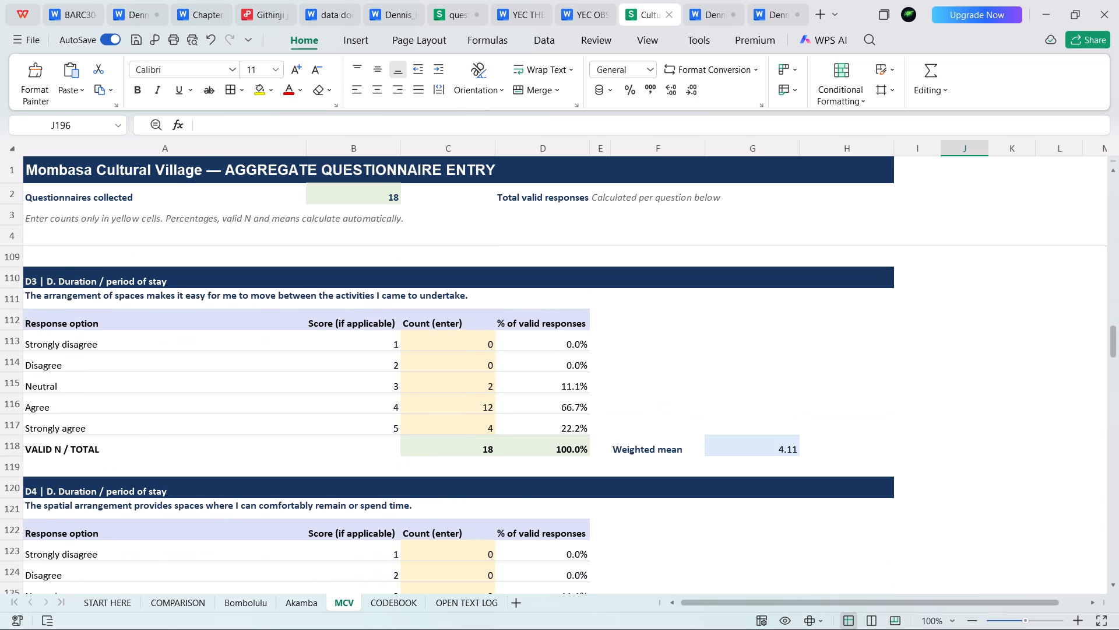
scroll(235, 269, "down", 15)
scroll(235, 269, "down", 12)
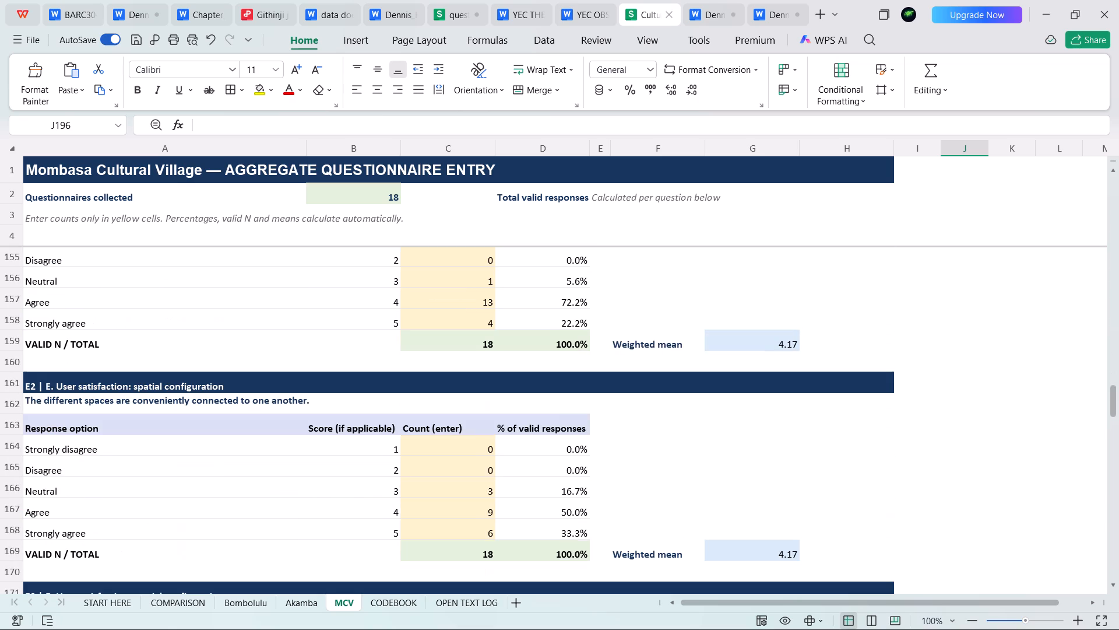
scroll(235, 269, "down", 13)
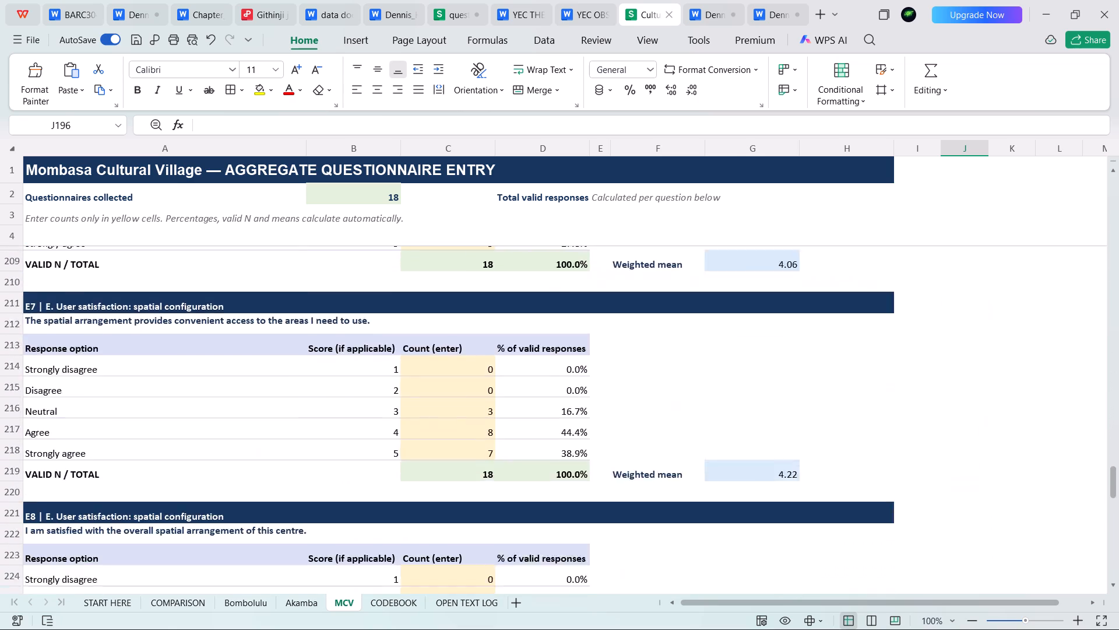
Examine the last satisfaction items and open-ended themes on the MCV sheet, and the open-ended themes for Akamba and Bombolulu.
scroll(235, 269, "up", 12)
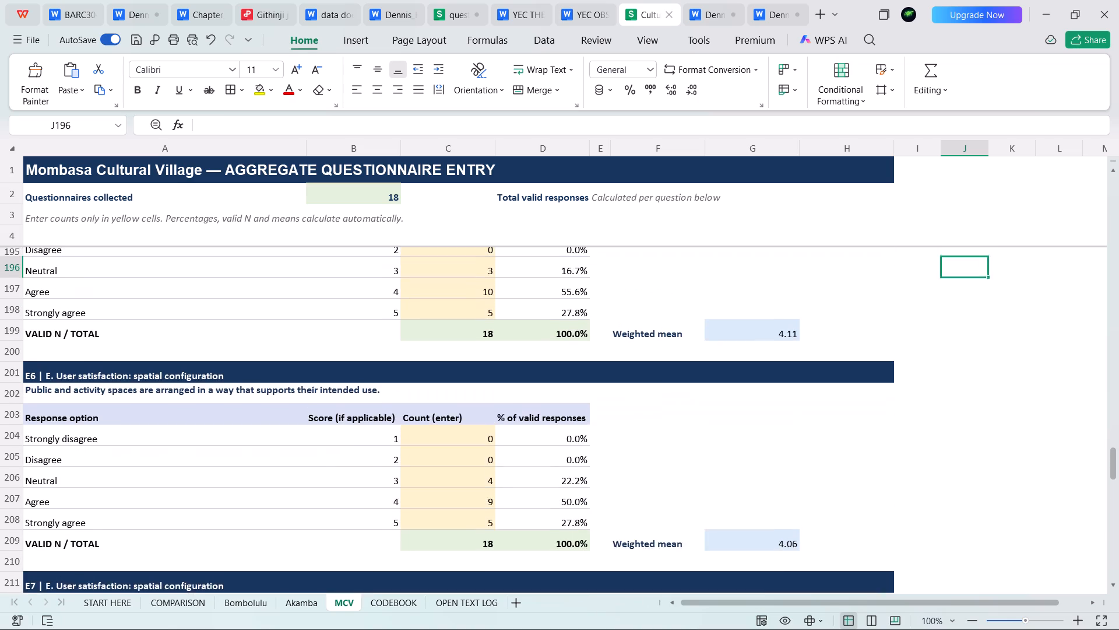
scroll(234, 269, "down", 7)
scroll(230, 269, "up", 1)
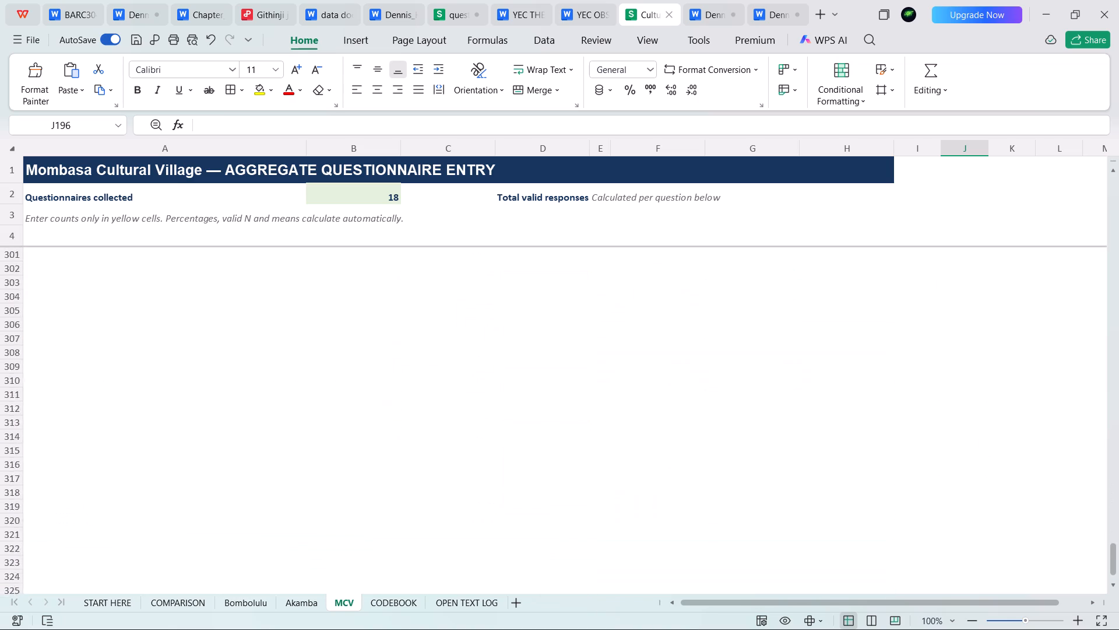
scroll(230, 269, "up", 1)
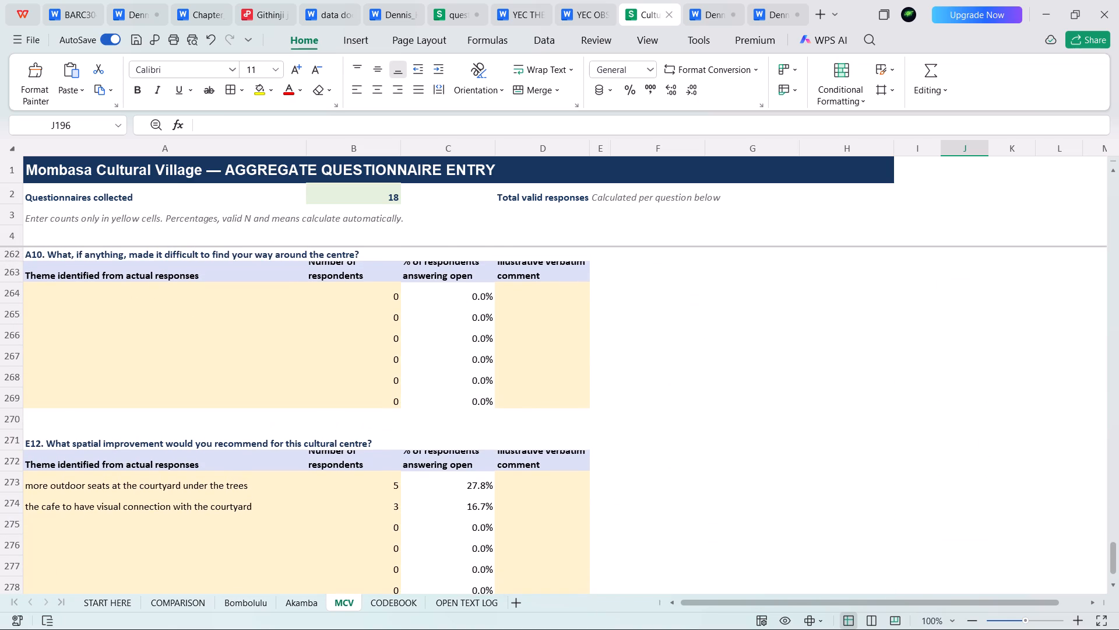
scroll(288, 391, "up", 4)
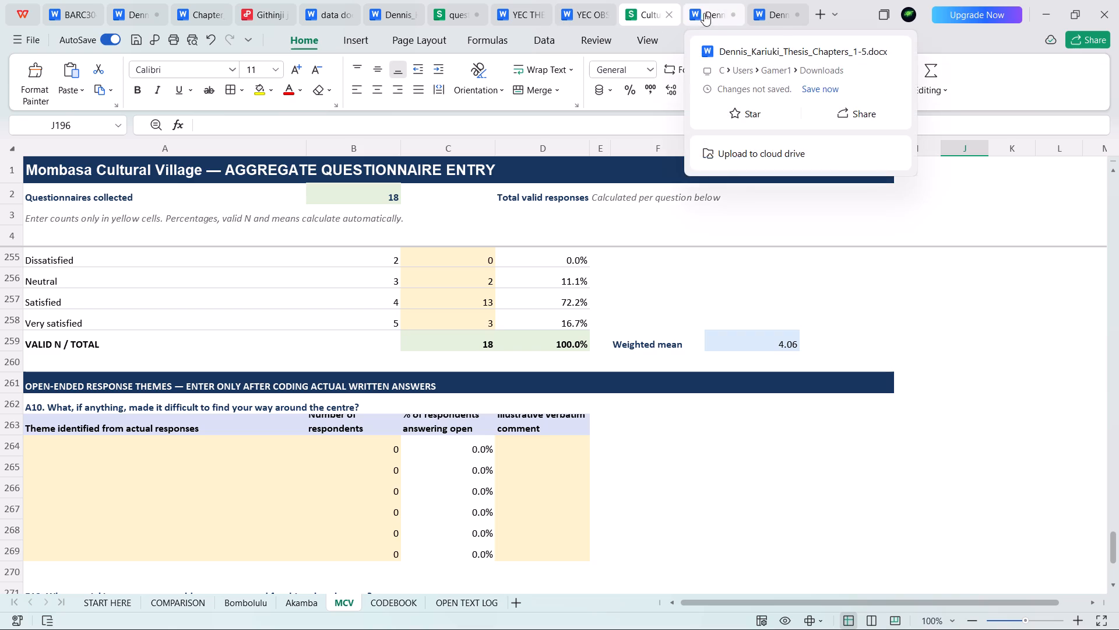
scroll(287, 372, "up", 2)
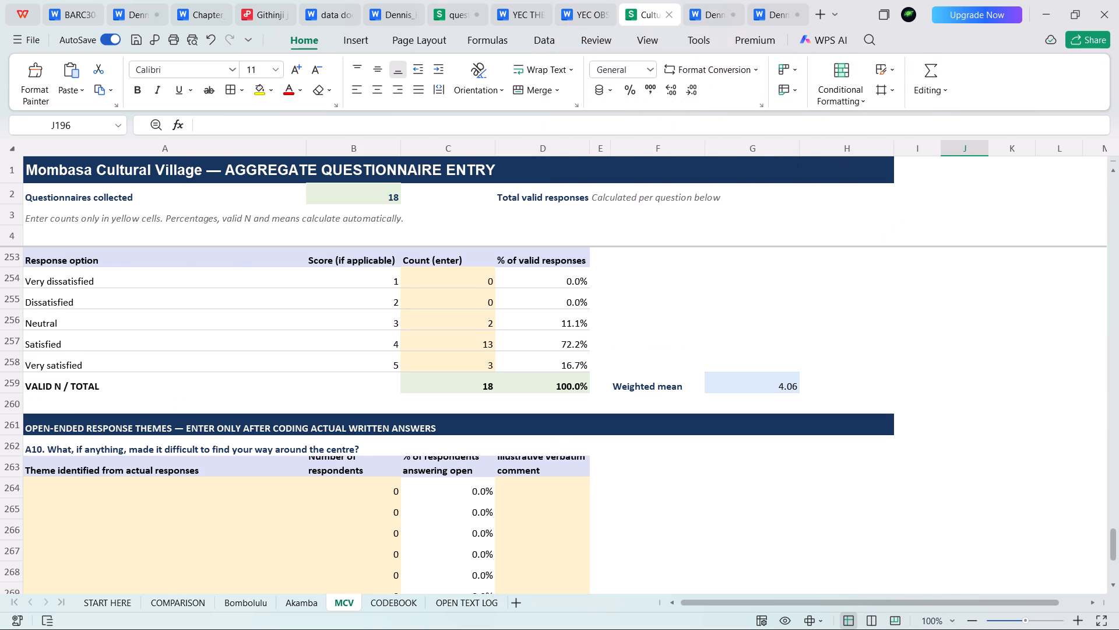
scroll(287, 372, "up", 1)
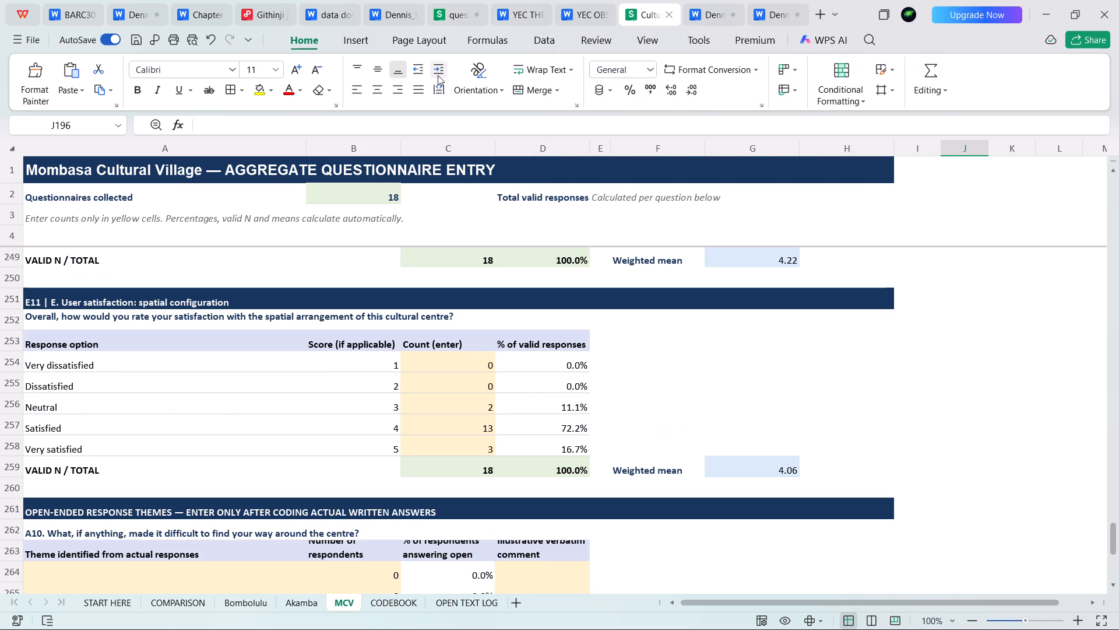
left_click(297, 603)
scroll(308, 501, "down", 5)
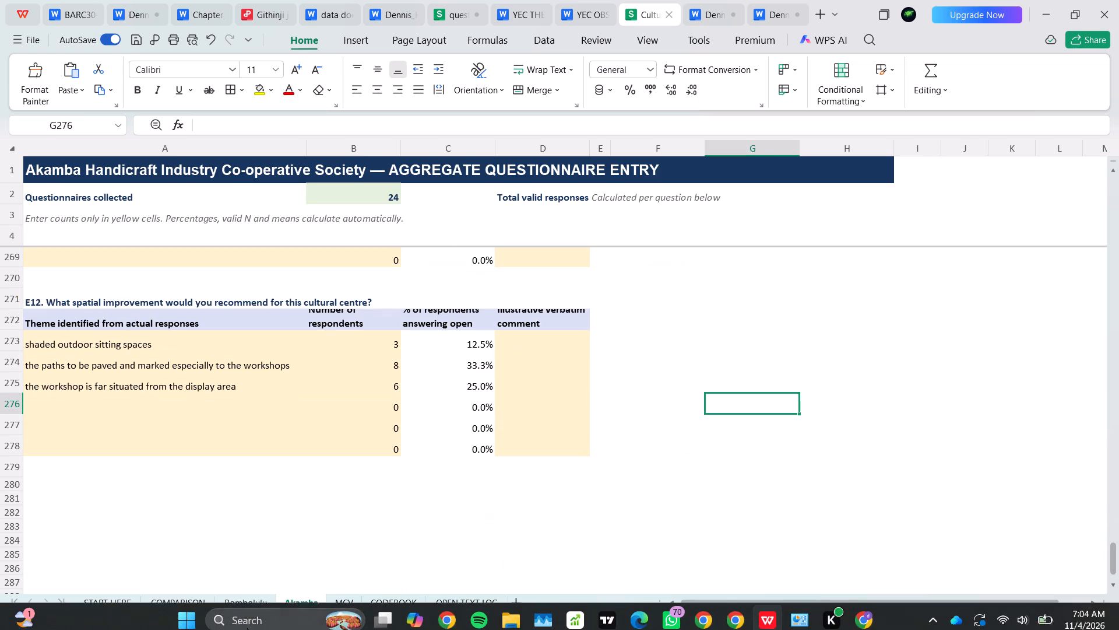
left_click(244, 609)
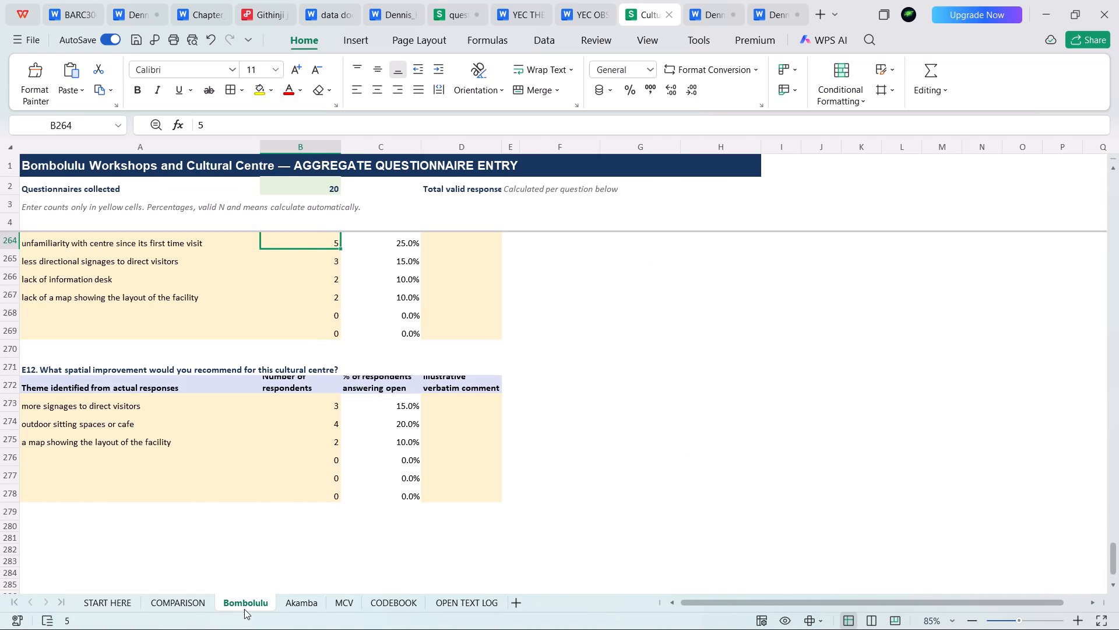
Read the COMPARISON sheet's summary of the three case studies and the START HERE sheet's data-entry and interpretation notes.
left_click(183, 603)
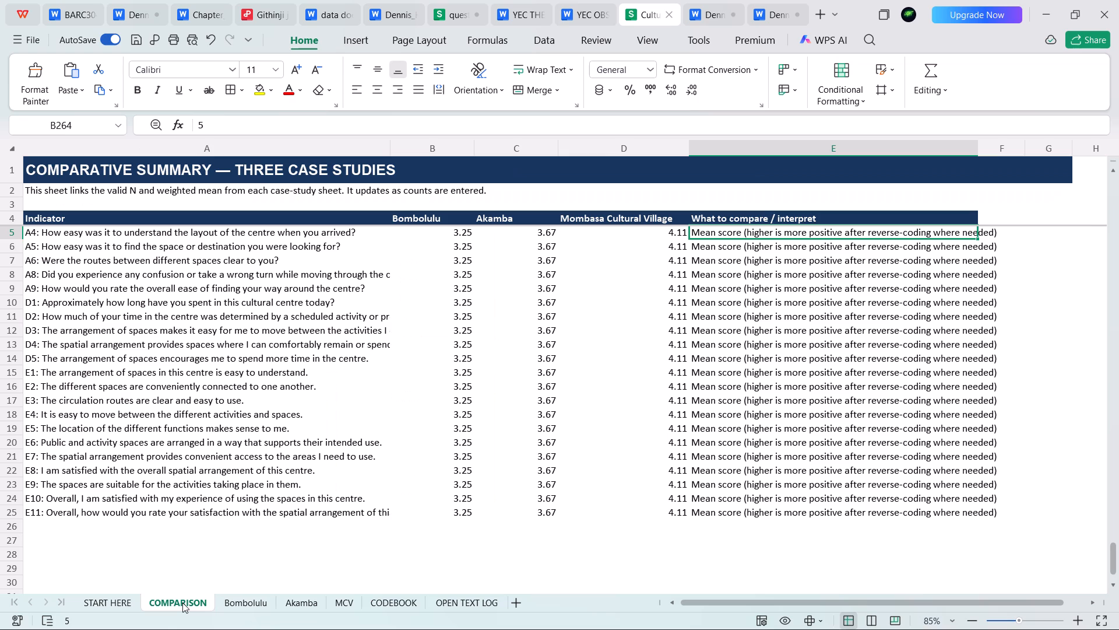
scroll(209, 477, "up", 3)
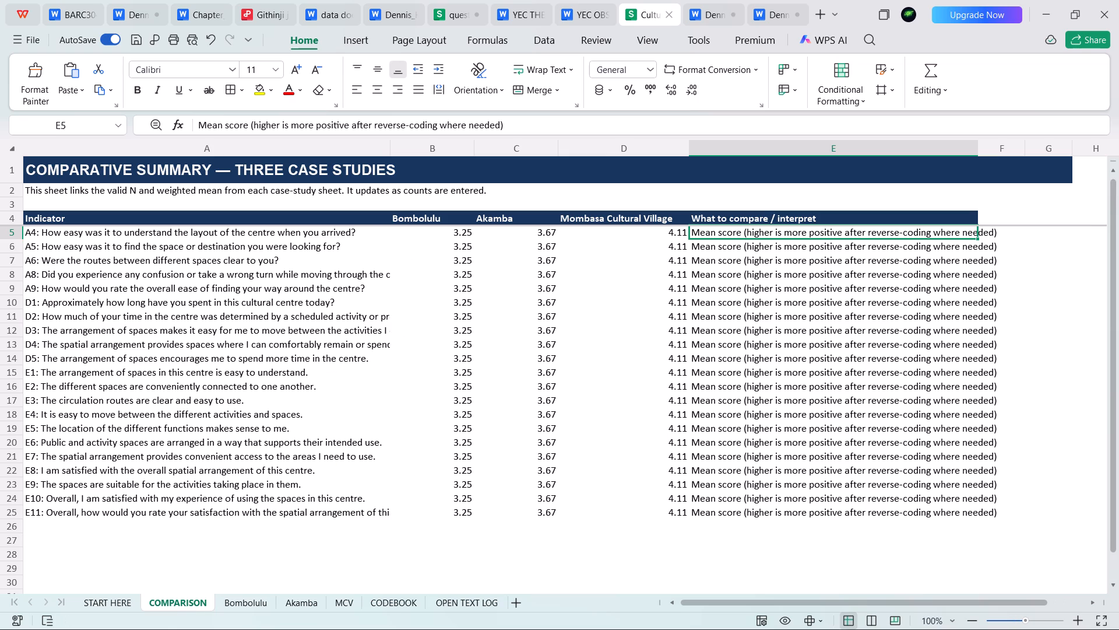
scroll(209, 477, "up", 2)
scroll(209, 477, "down", 3)
scroll(209, 477, "up", 4)
left_click(97, 596)
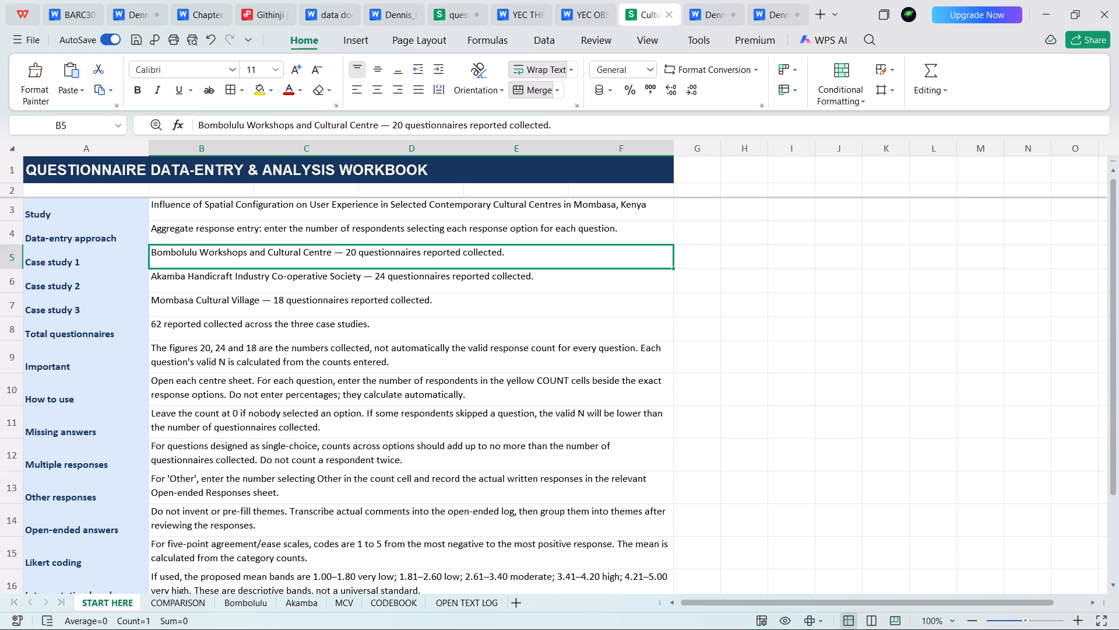
scroll(275, 388, "down", 2)
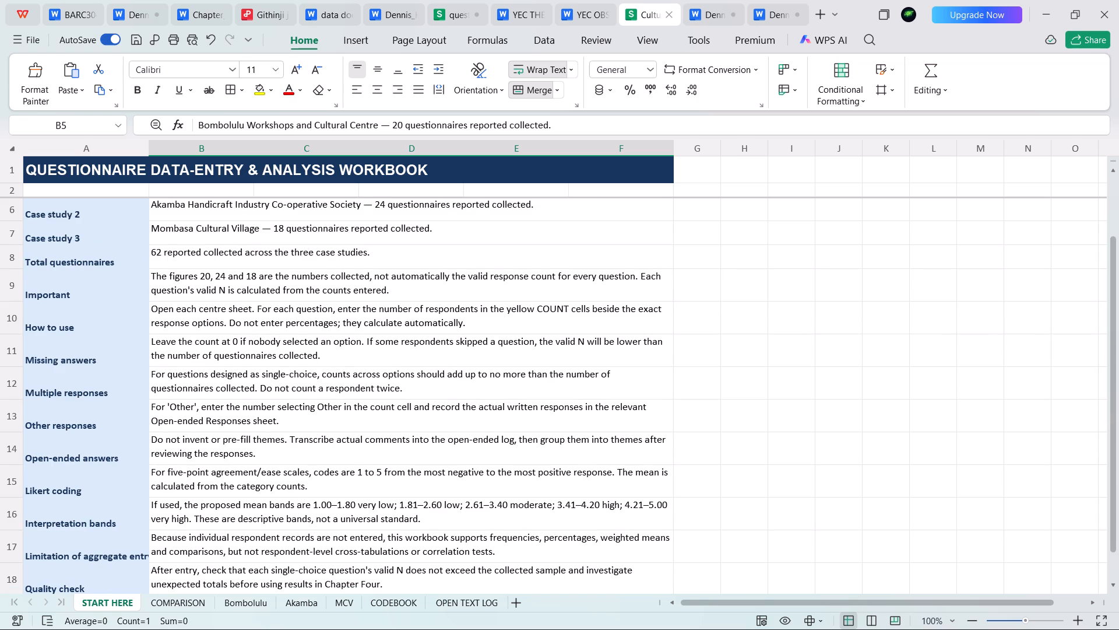
scroll(279, 474, "down", 4)
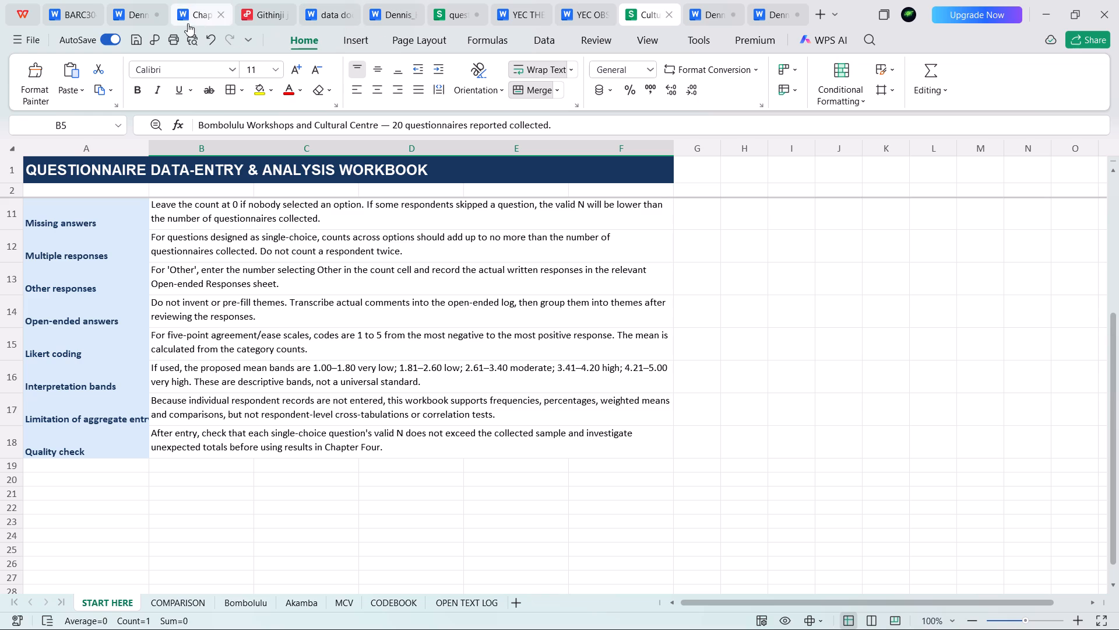
Return to the thesis document and read from section 5.2.3 through the 5.3 conclusions to the 5.4.1 design recommendations.
left_click(773, 9)
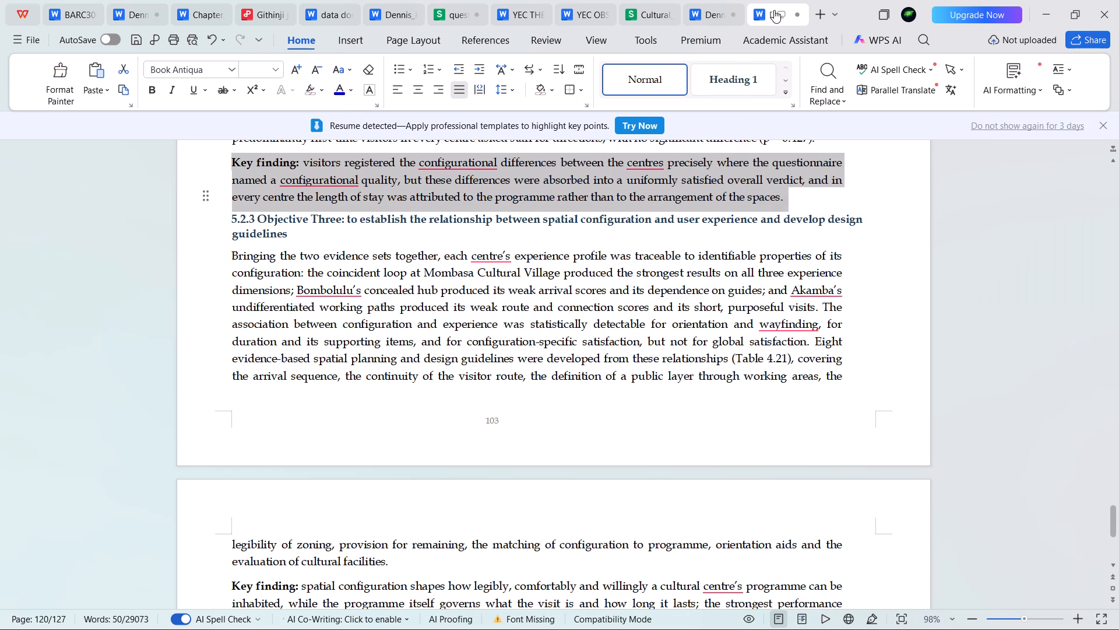
scroll(445, 392, "down", 5)
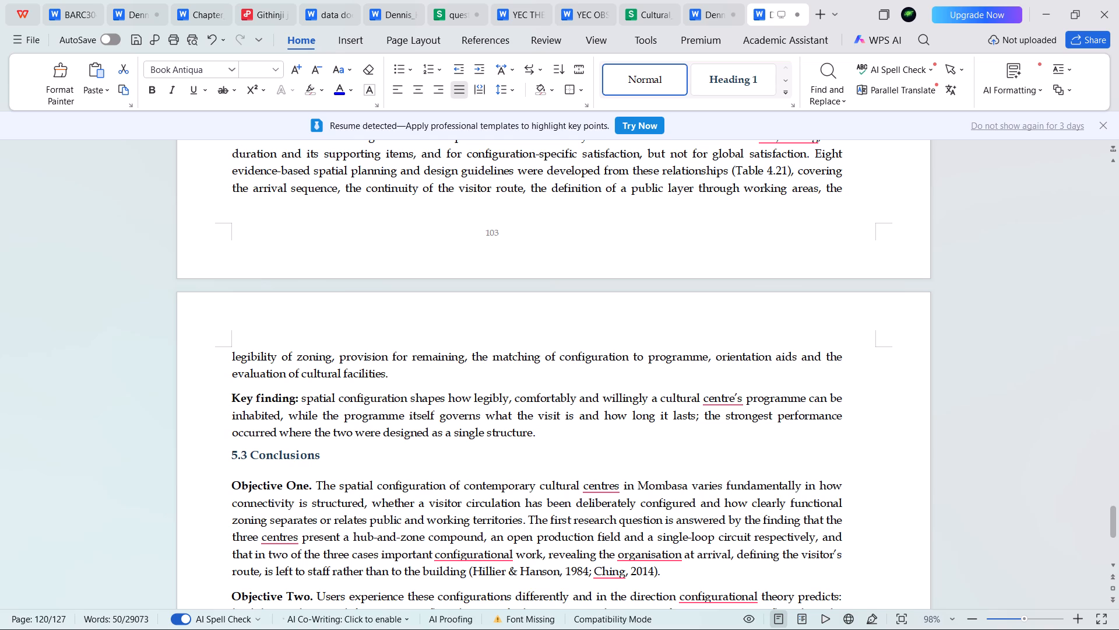
scroll(337, 447, "down", 3)
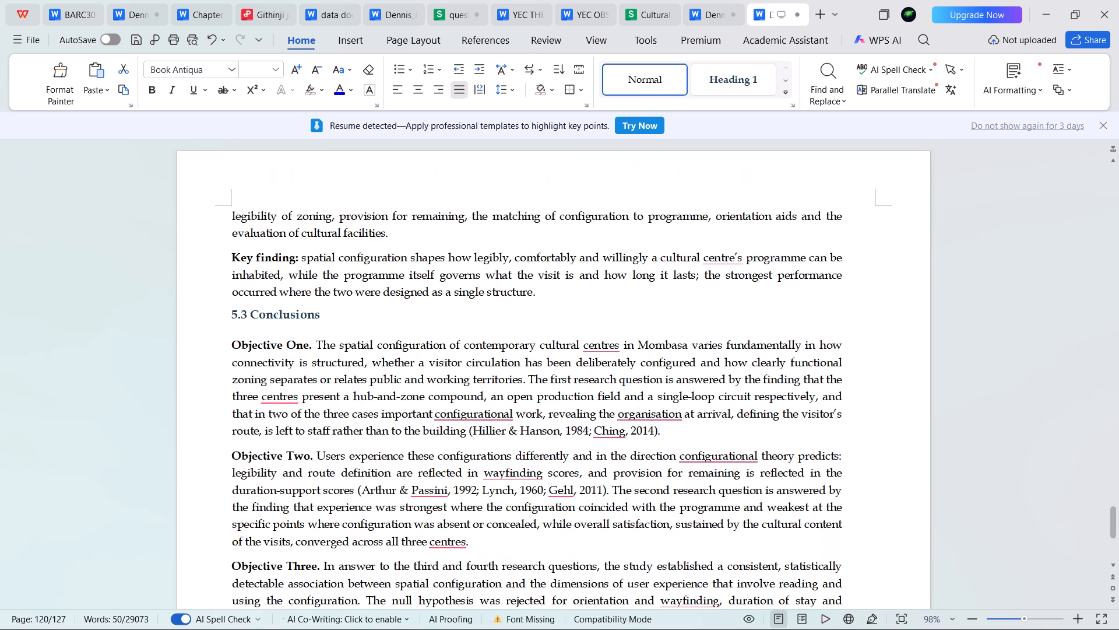
scroll(337, 447, "down", 9)
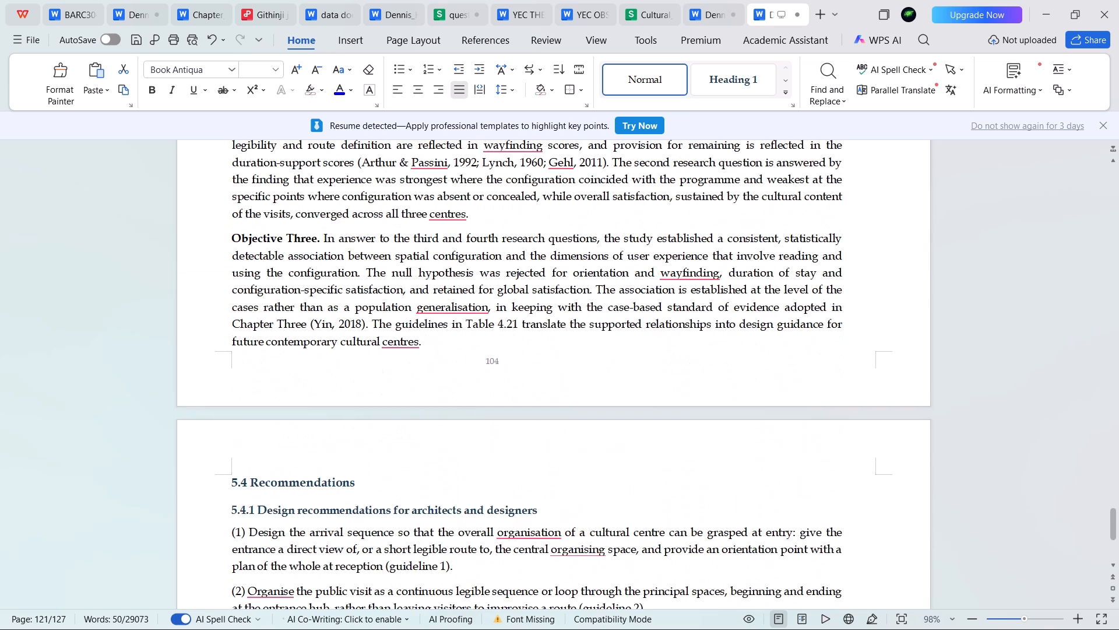
scroll(337, 447, "down", 2)
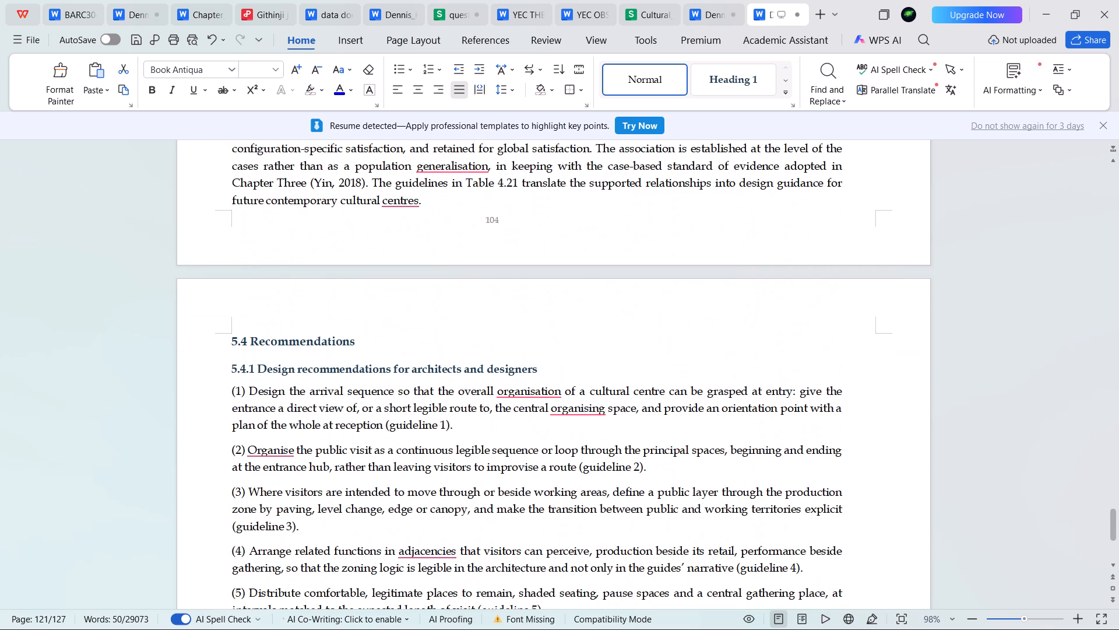
scroll(333, 448, "down", 2)
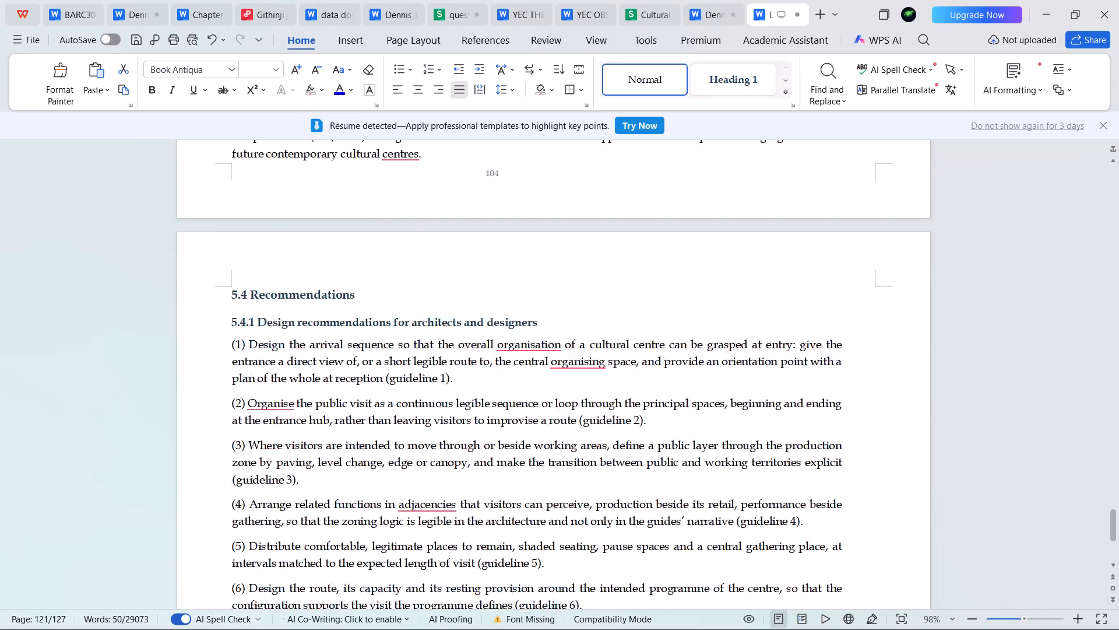
Read the recommendations in sections 5.4.2 and 5.4.3, up to the start of section 5.5 on limitations.
scroll(333, 448, "down", 12)
scroll(333, 448, "up", 1)
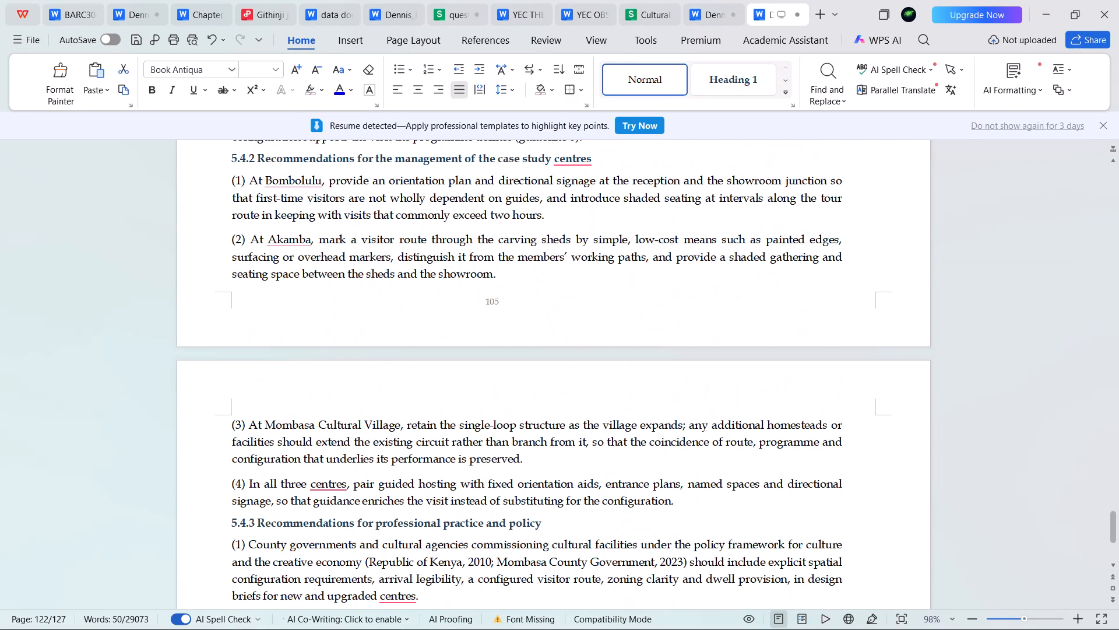
scroll(333, 448, "up", 3)
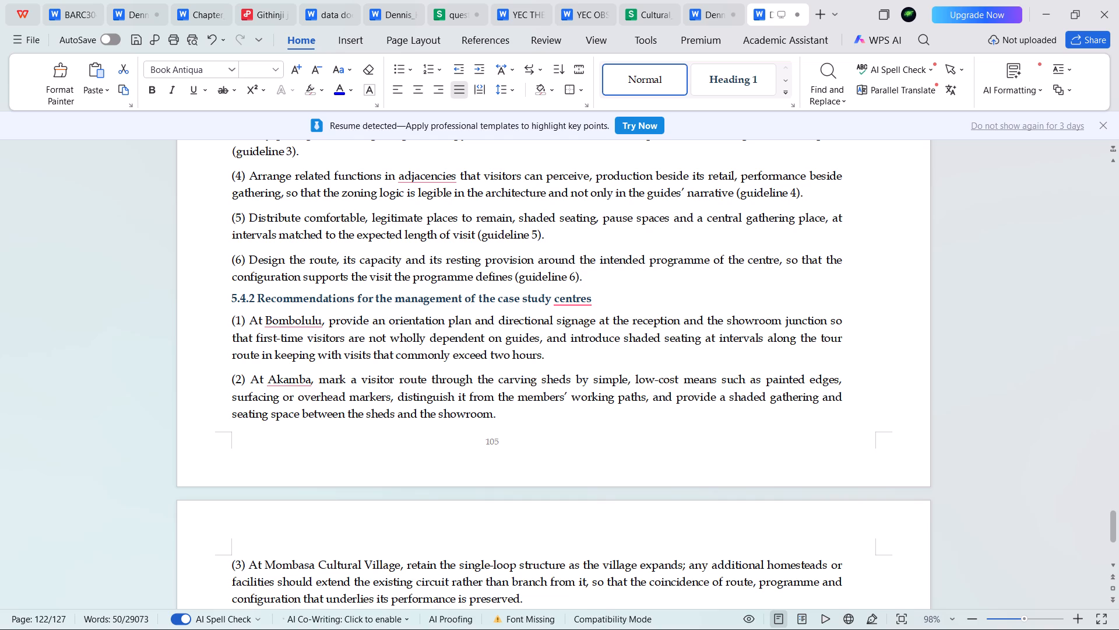
scroll(376, 414, "down", 8)
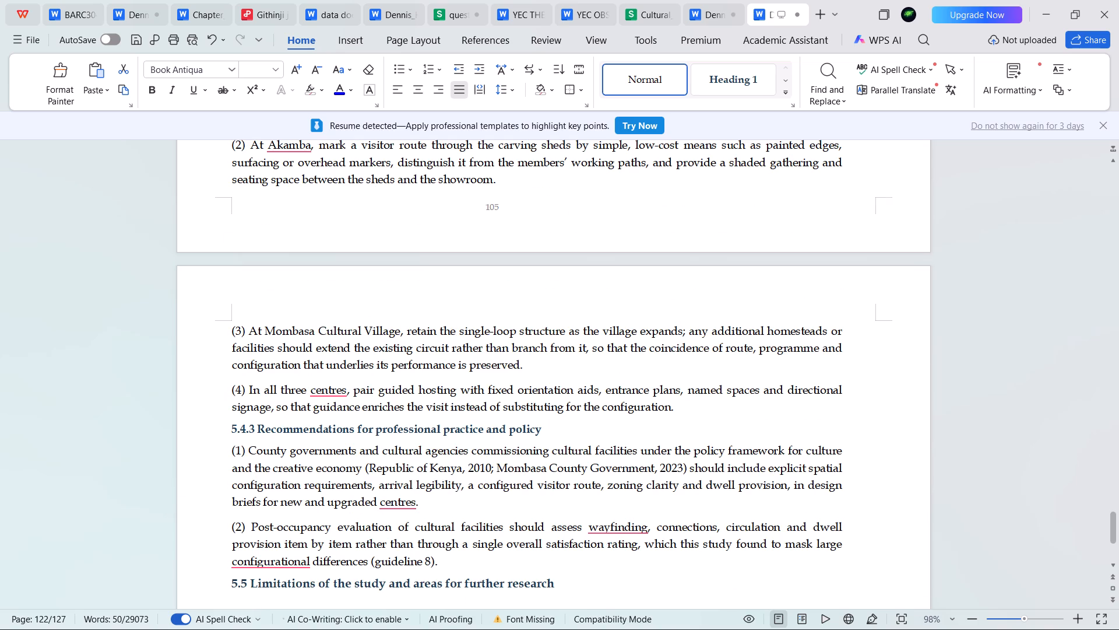
scroll(376, 414, "down", 1)
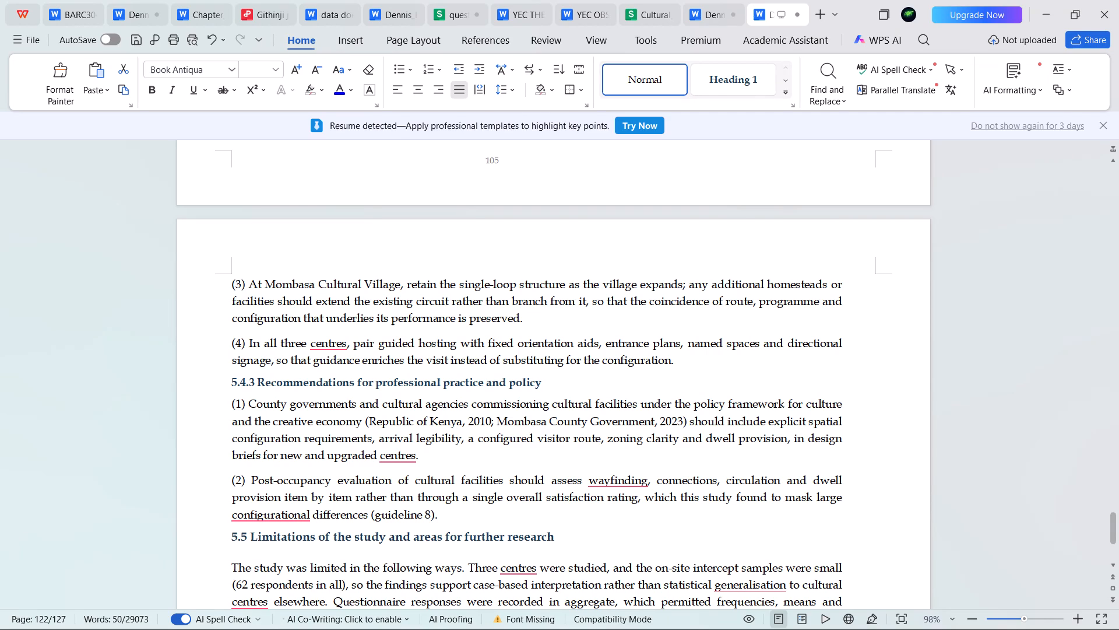
Go back through the conclusions to the "Key finding" paragraph of section 5.2.2.
scroll(416, 446, "up", 4)
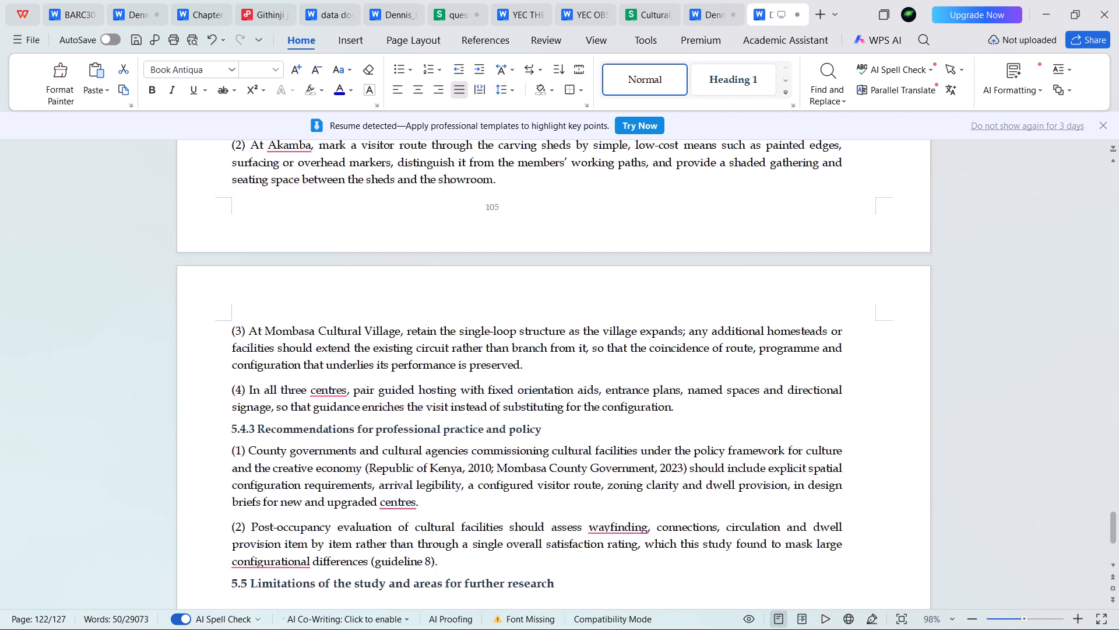
scroll(416, 446, "up", 4)
scroll(416, 446, "down", 1)
scroll(416, 446, "up", 20)
scroll(416, 446, "up", 7)
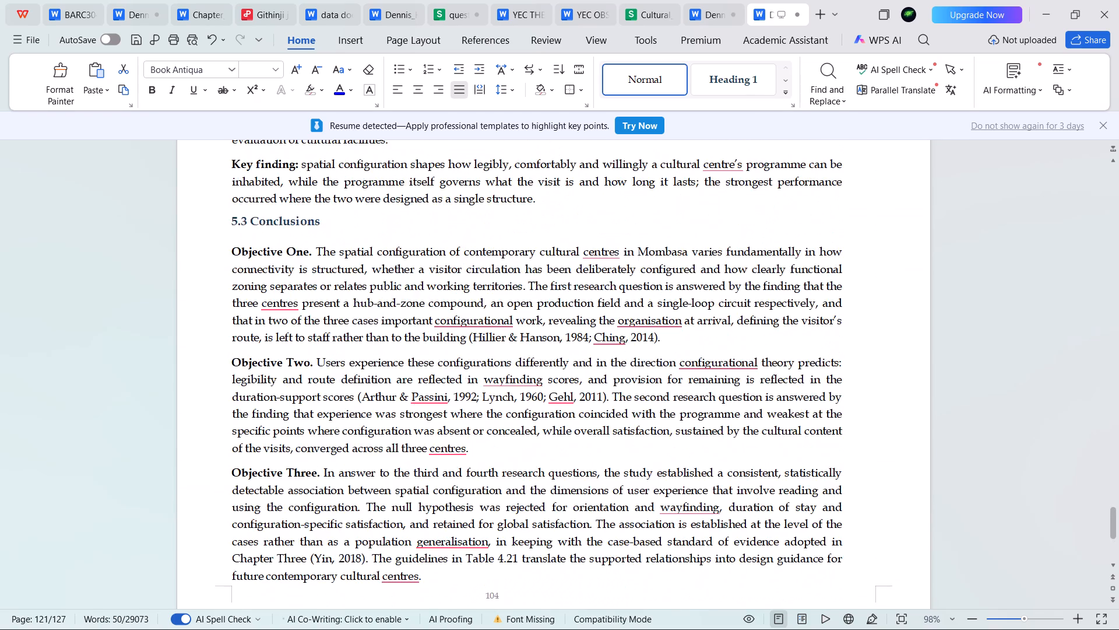
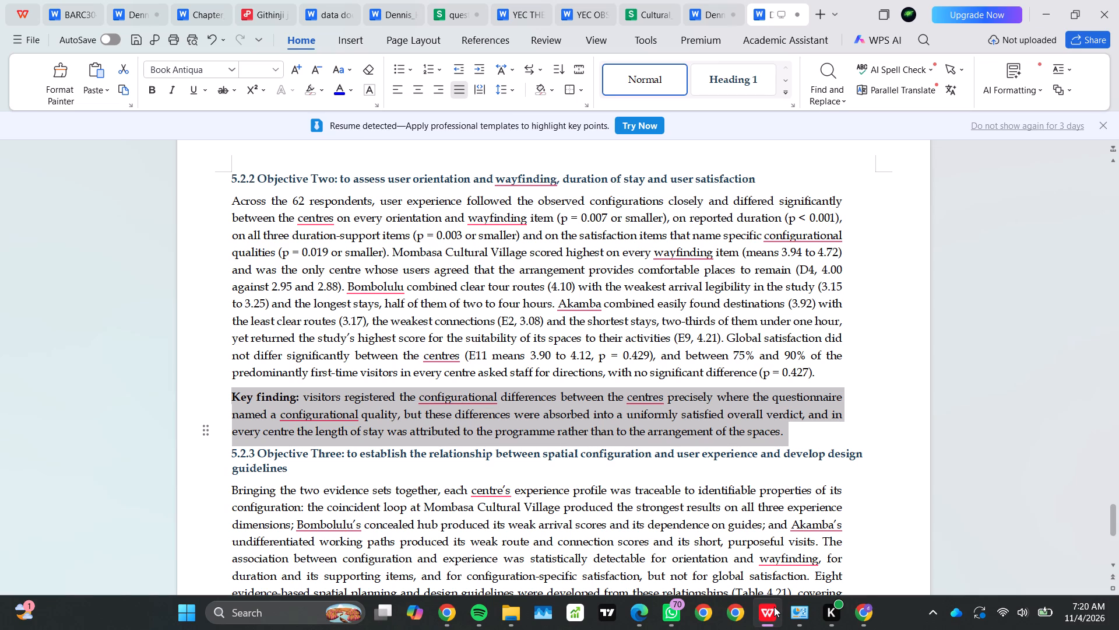
left_click(359, 408)
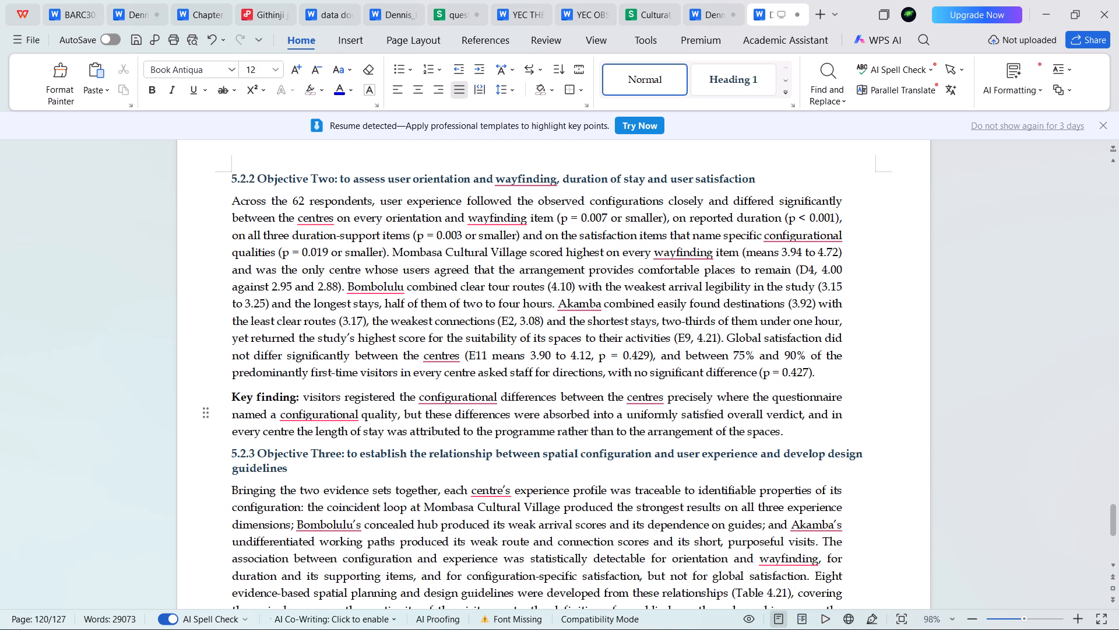
left_click_drag(302, 402, 793, 430)
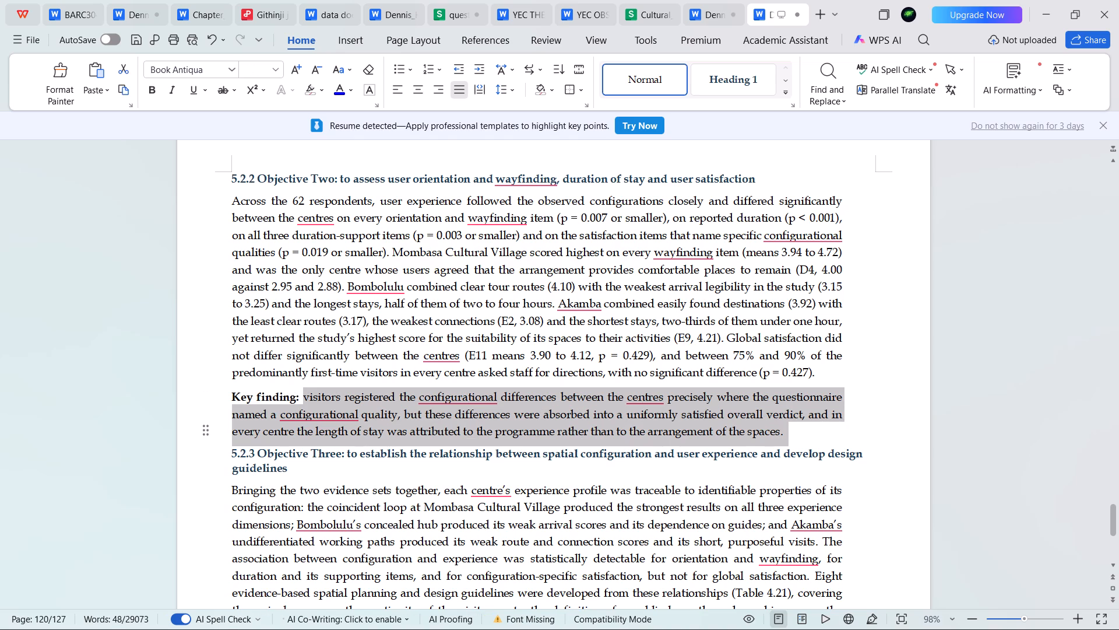
left_click_drag(793, 430, 764, 431)
left_click_drag(231, 397, 787, 421)
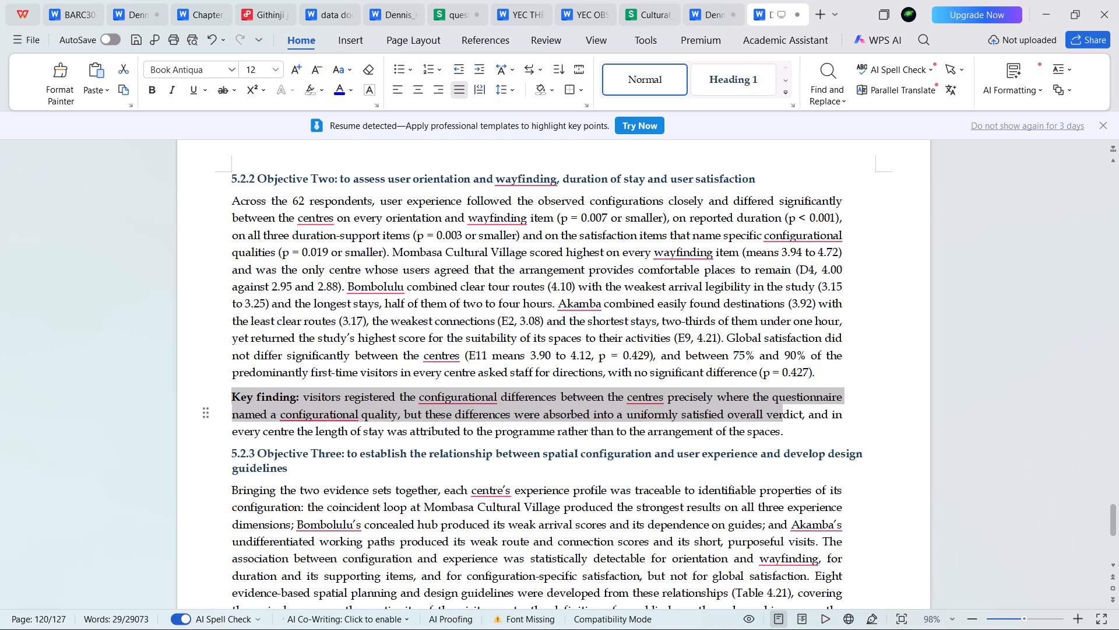
left_click_drag(787, 421, 783, 428)
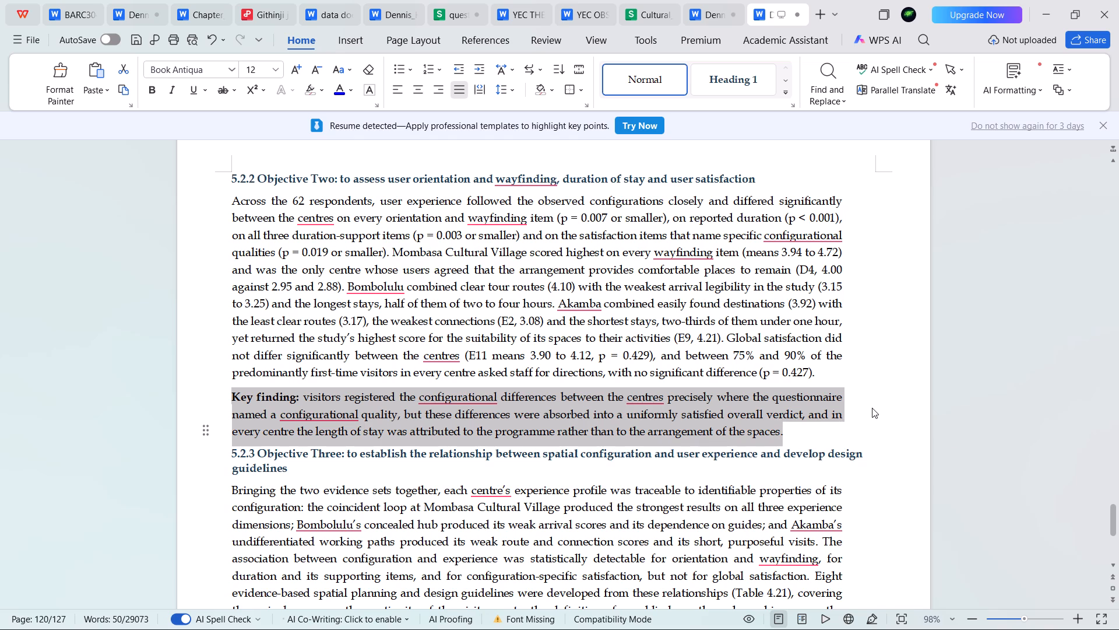
key("shift+Left")
key("ctrl+v")
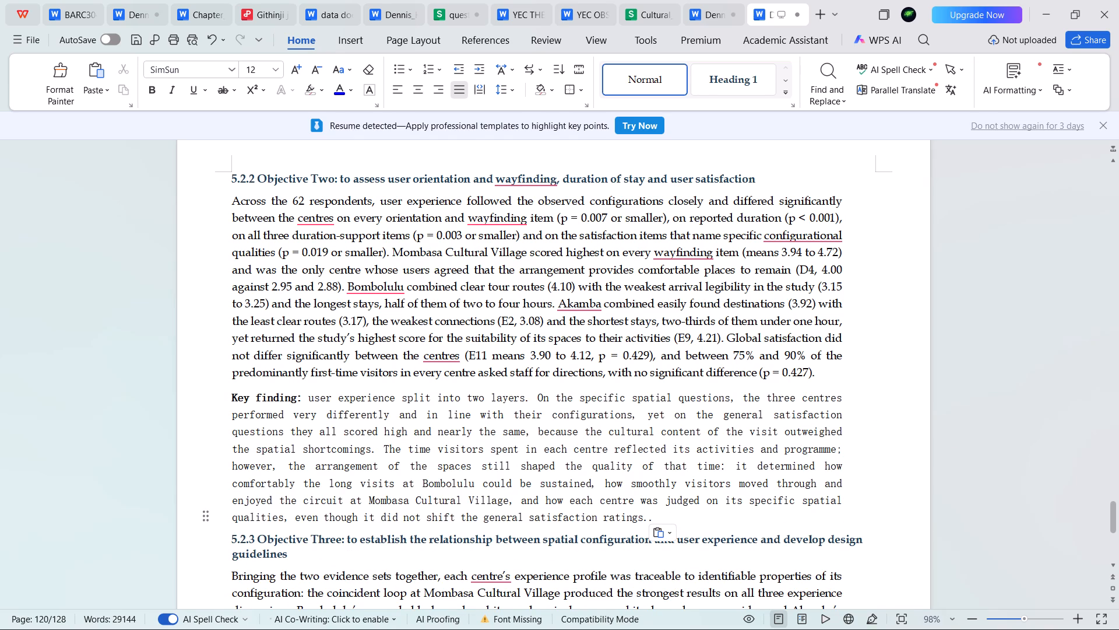
key("BackSpace")
Set the font of the entire thesis document to Book Antiqua.
key("ctrl+a")
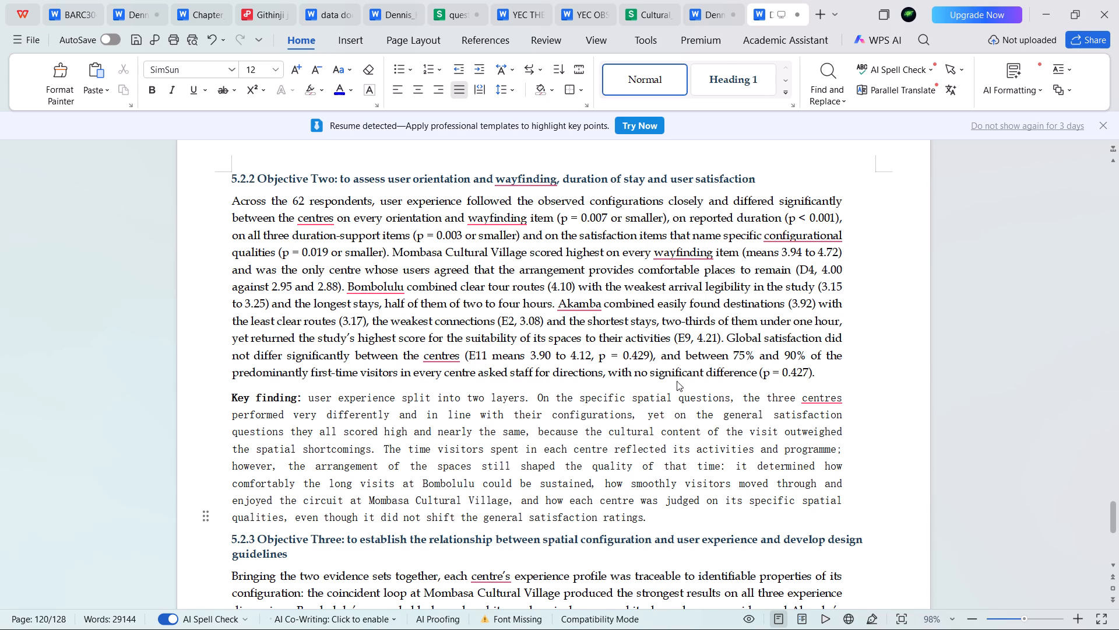
left_click(232, 66)
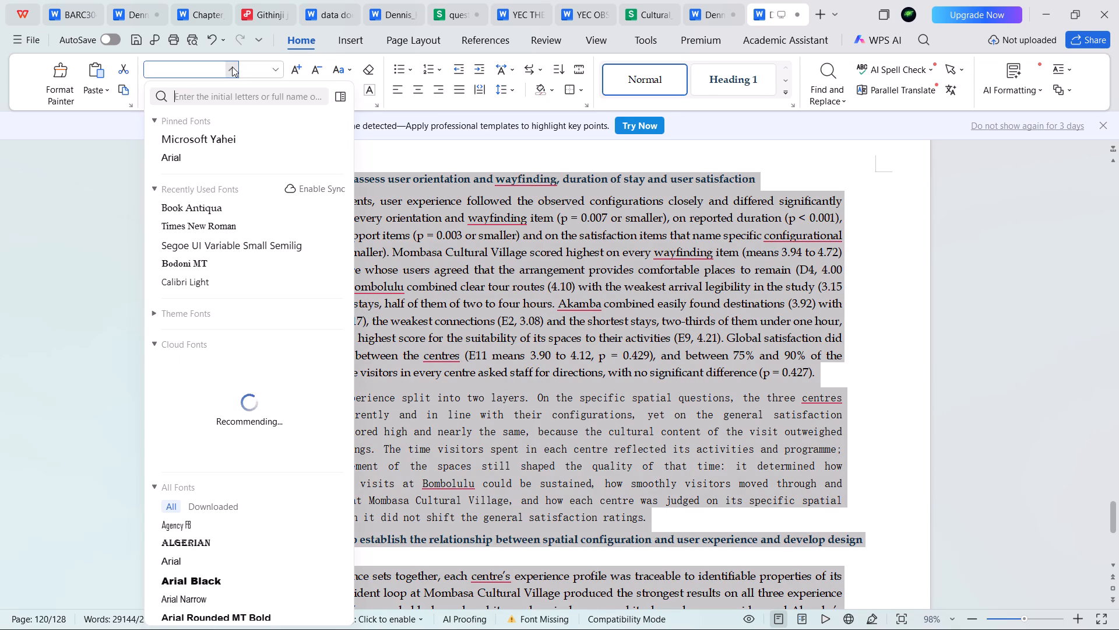
left_click(187, 207)
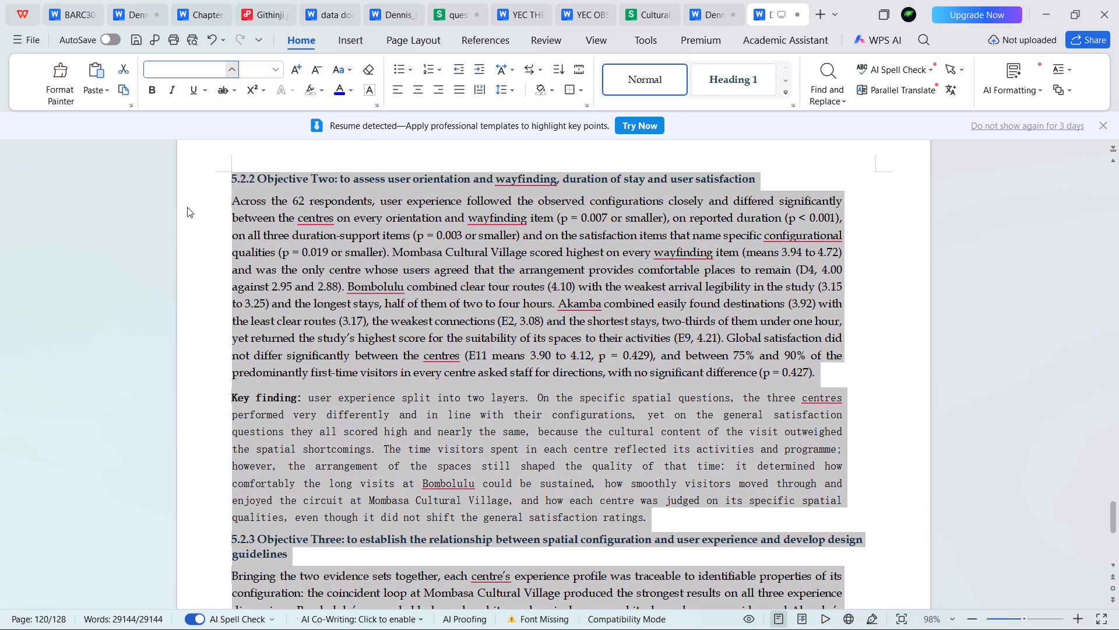
left_click(519, 433)
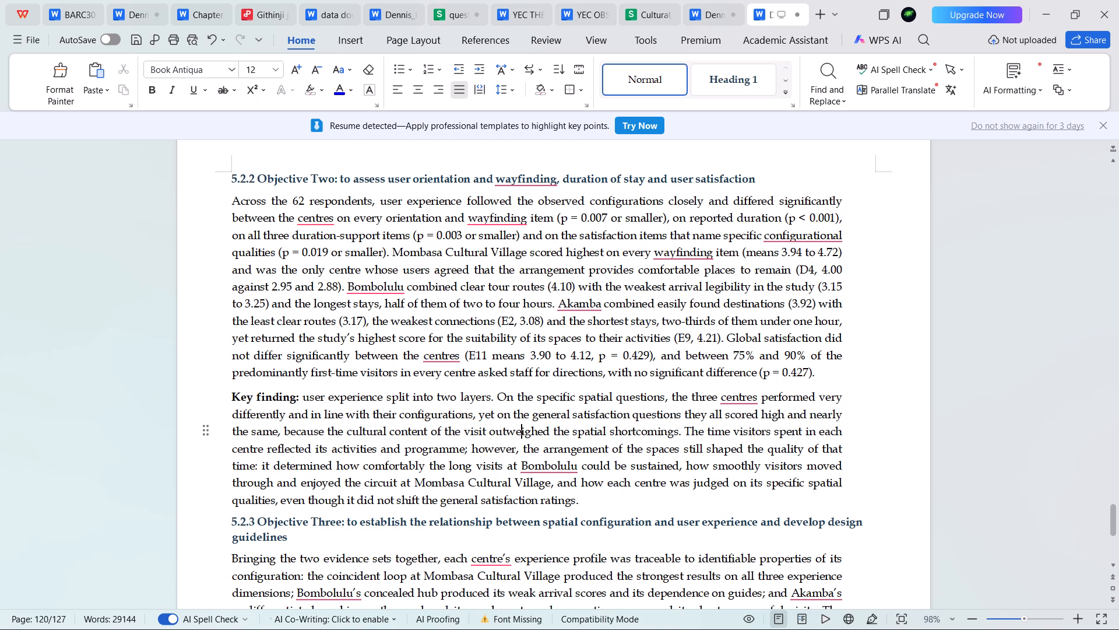
Review the Objective One and Objective Two key findings in section 5.2 and the start of 5.2.3 Objective Three.
scroll(568, 387, "down", 4)
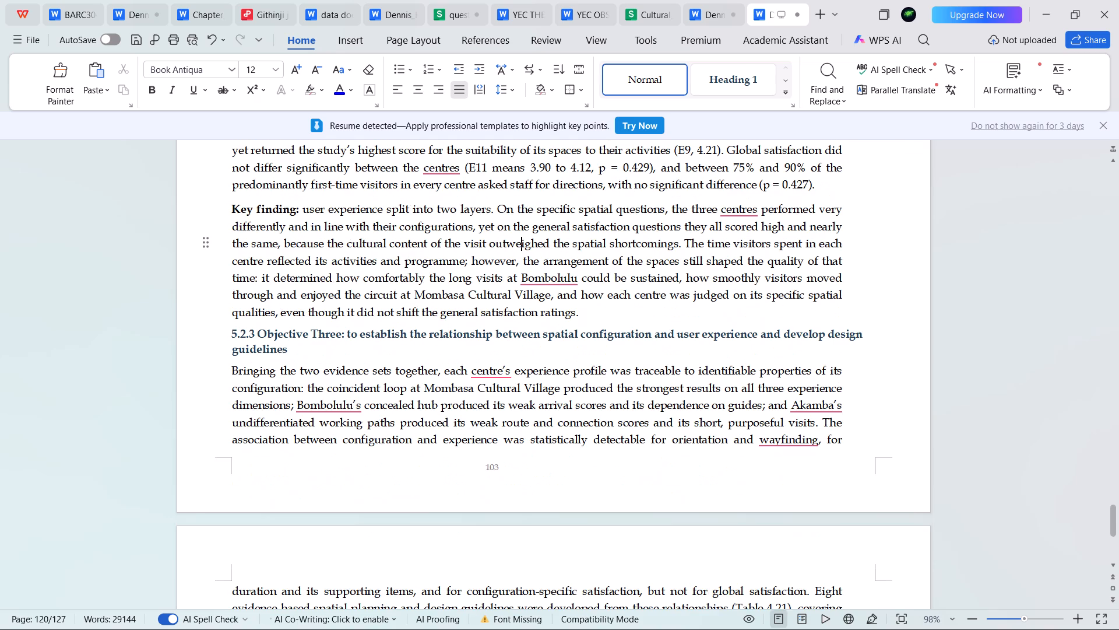
scroll(560, 387, "up", 4)
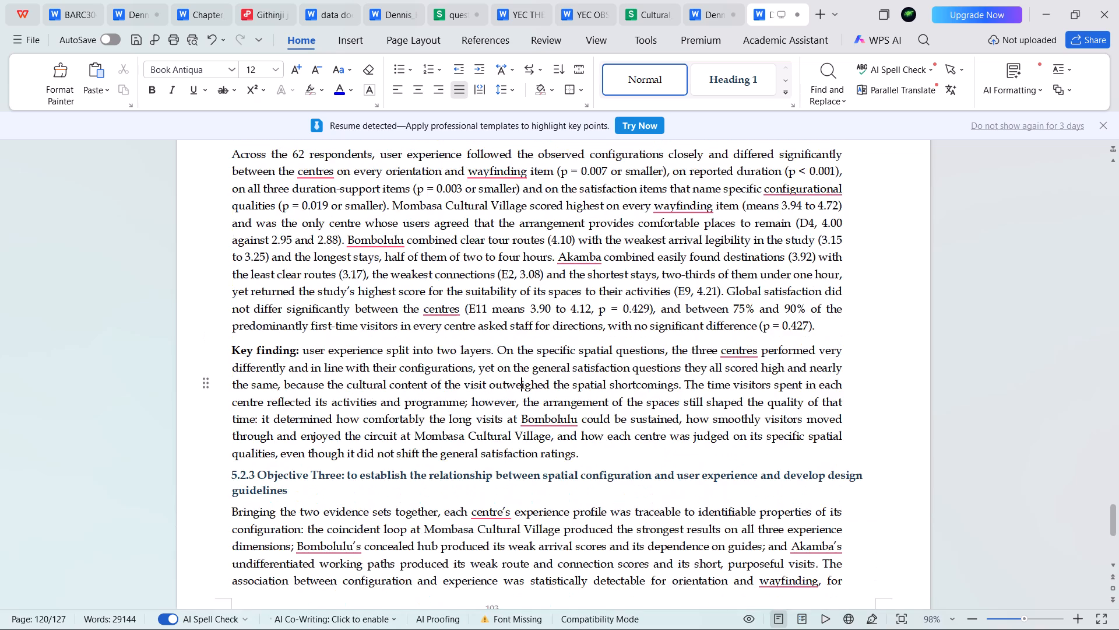
scroll(560, 387, "up", 15)
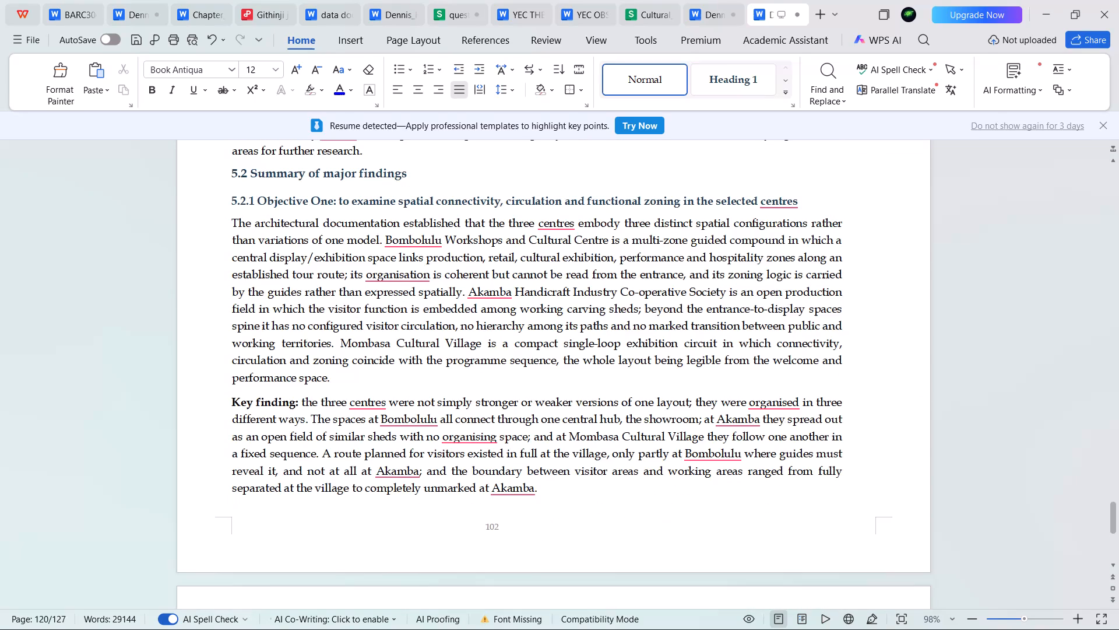
scroll(560, 387, "down", 14)
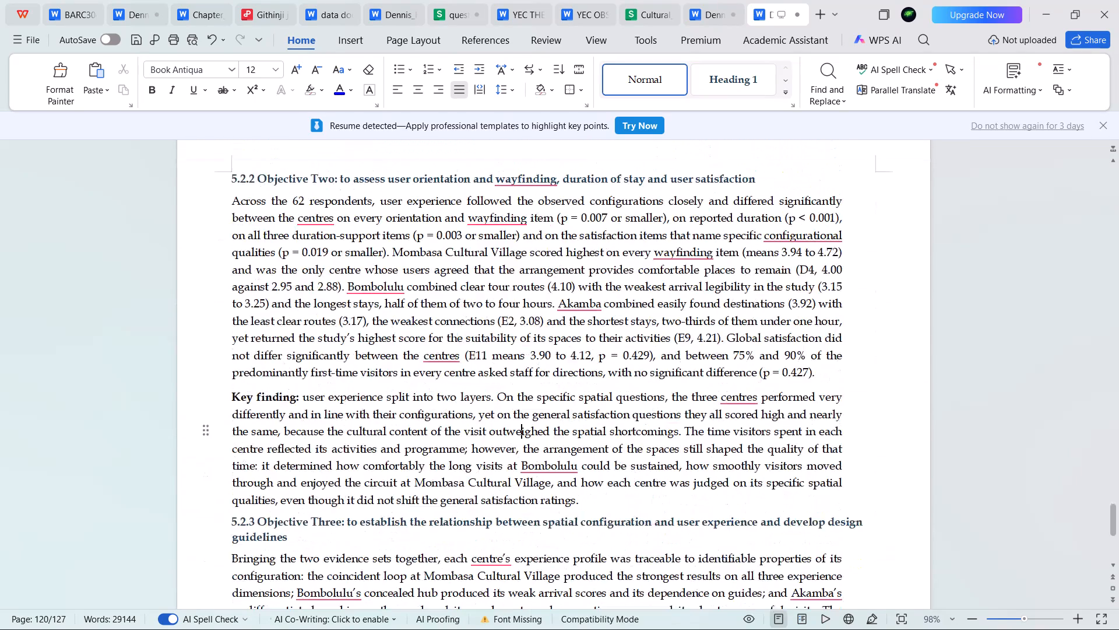
scroll(560, 387, "down", 5)
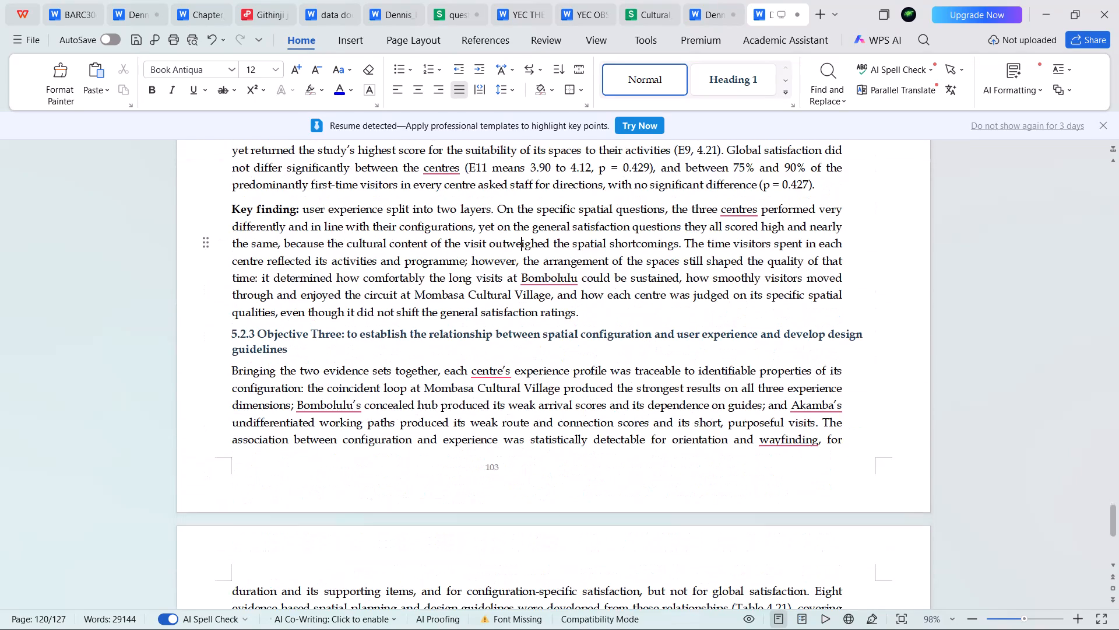
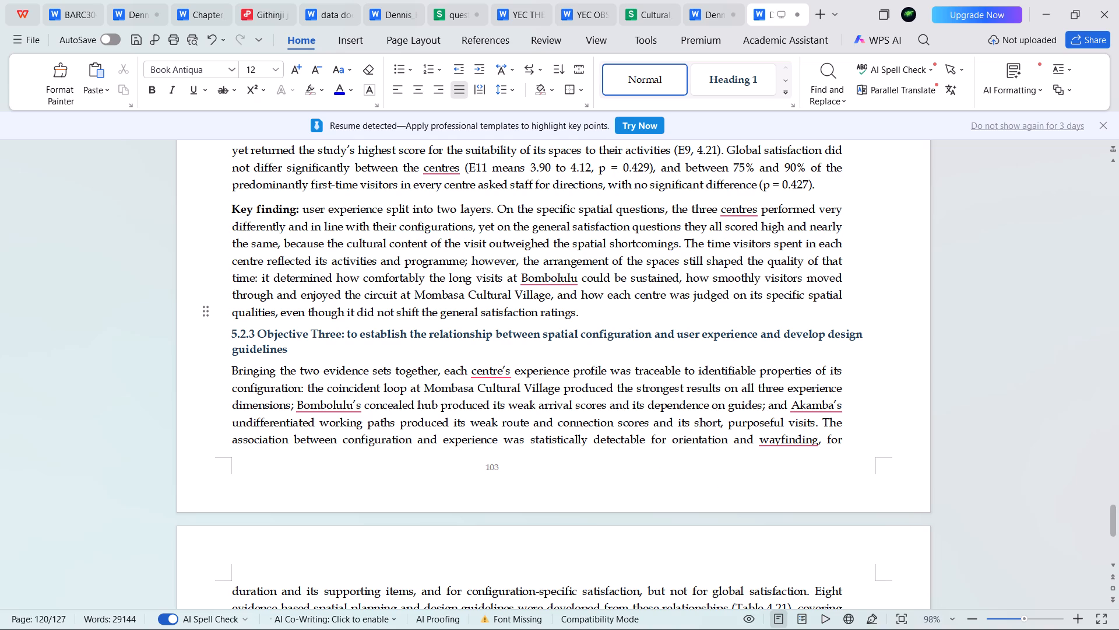
scroll(692, 458, "down", 2)
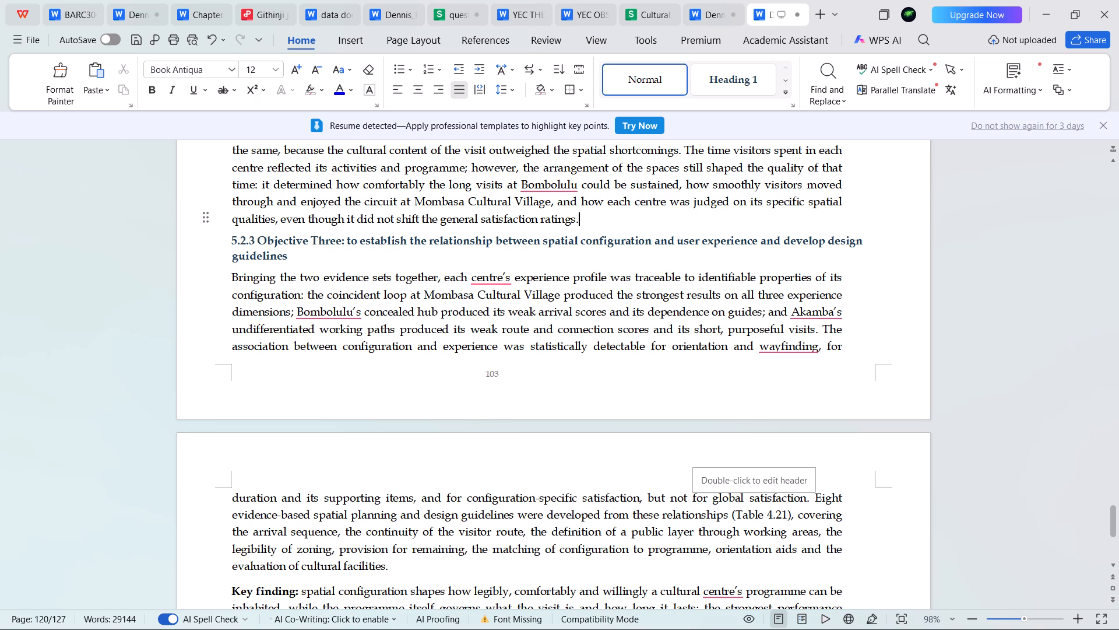
scroll(690, 458, "down", 1)
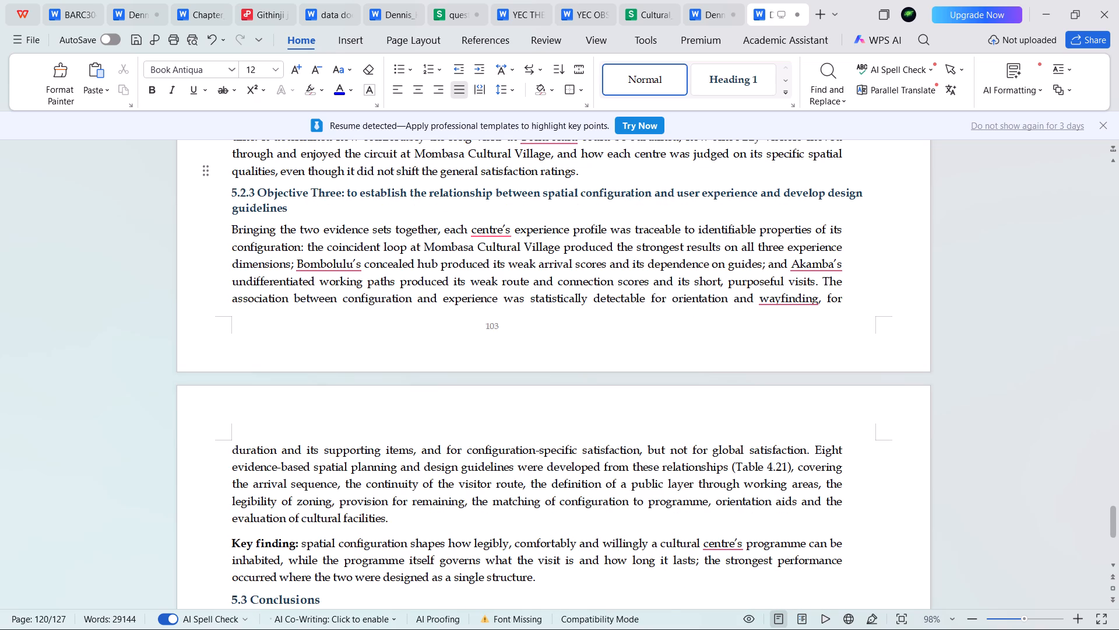
scroll(687, 457, "down", 2)
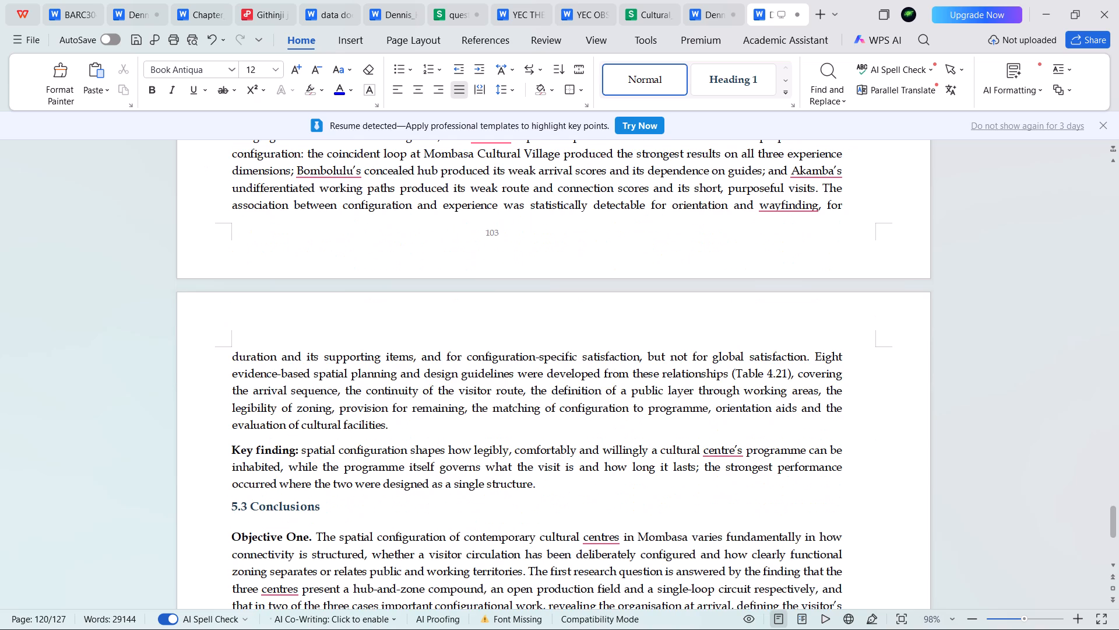
scroll(685, 457, "down", 2)
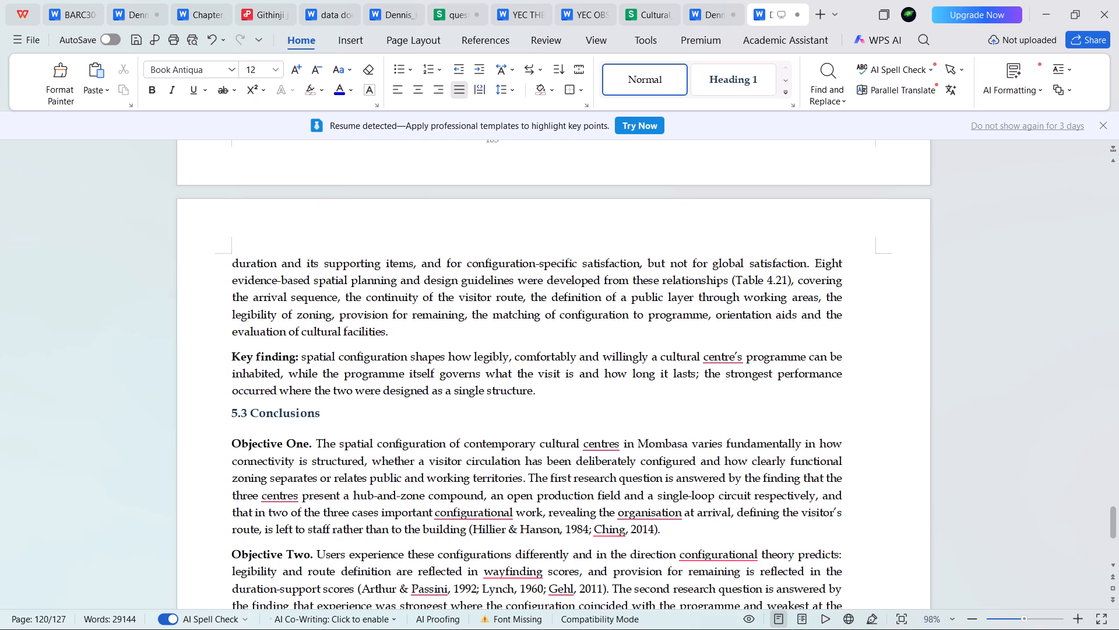
left_click_drag(544, 390, 217, 357)
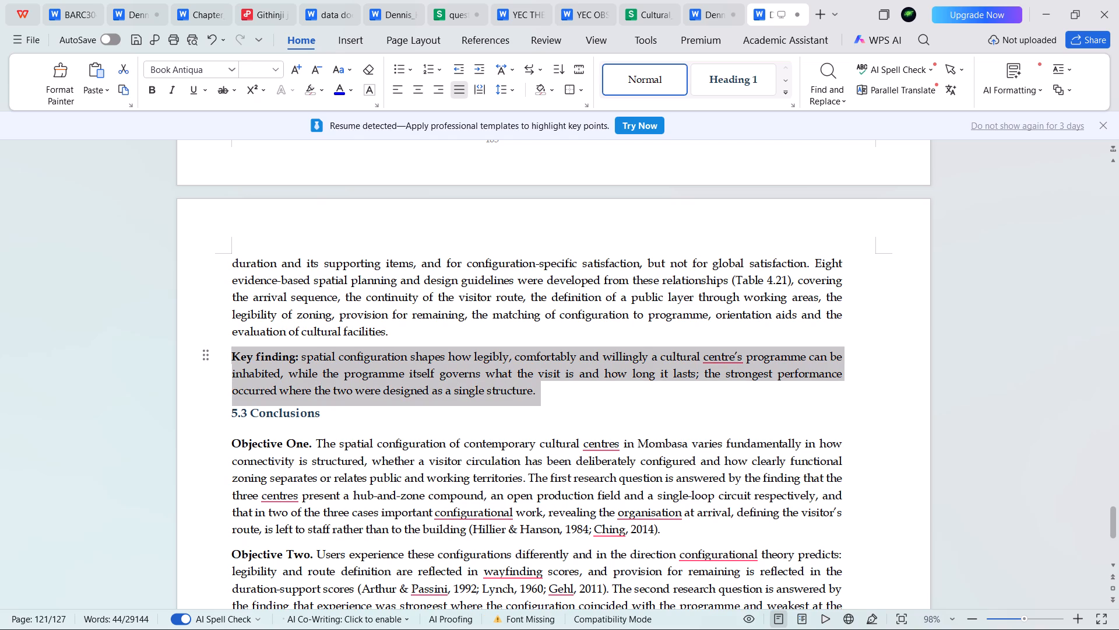
right_click(259, 363)
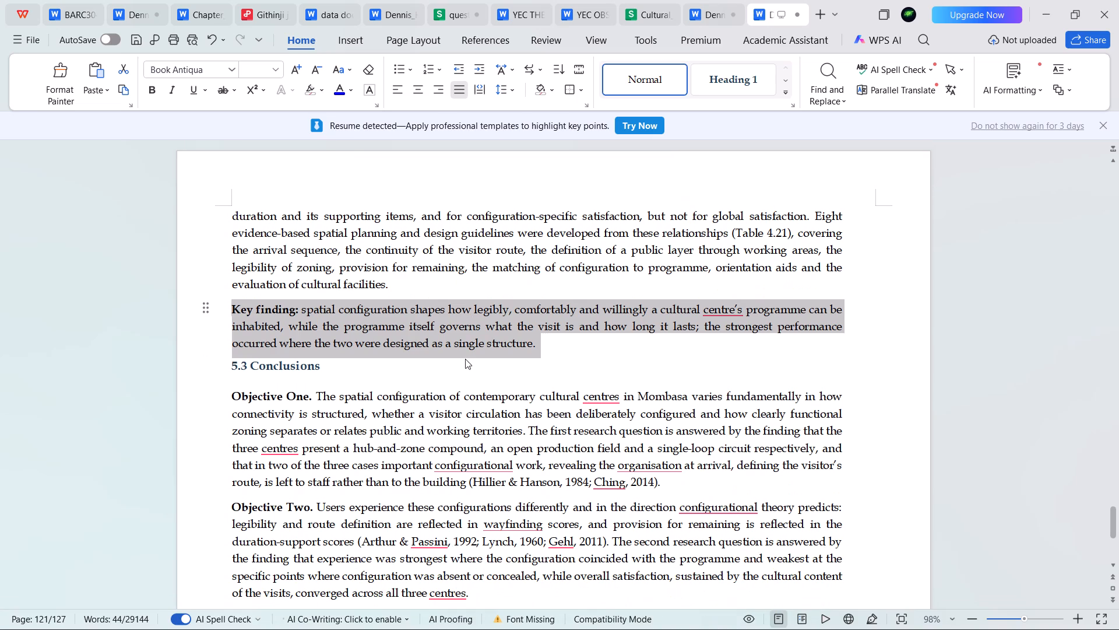
left_click(401, 398)
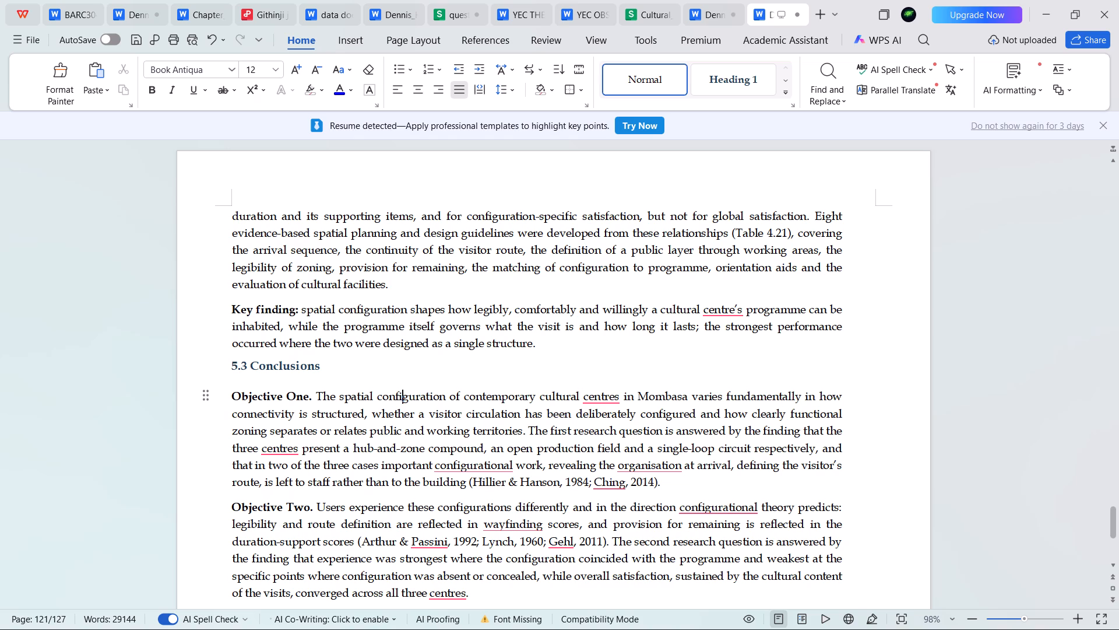
left_click(74, 9)
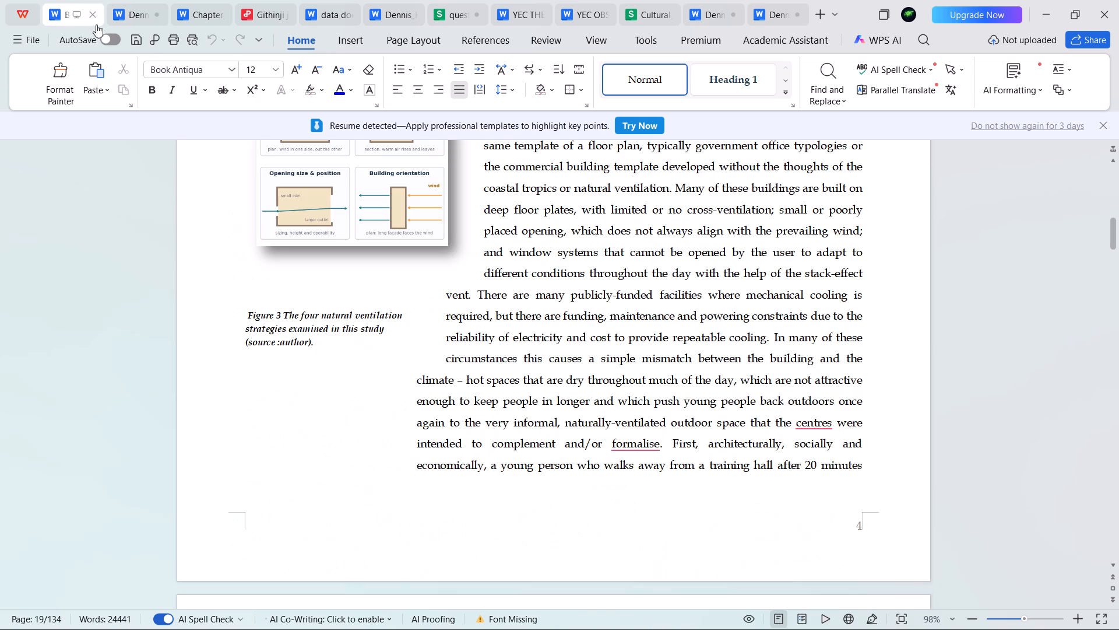
scroll(699, 332, "down", 6)
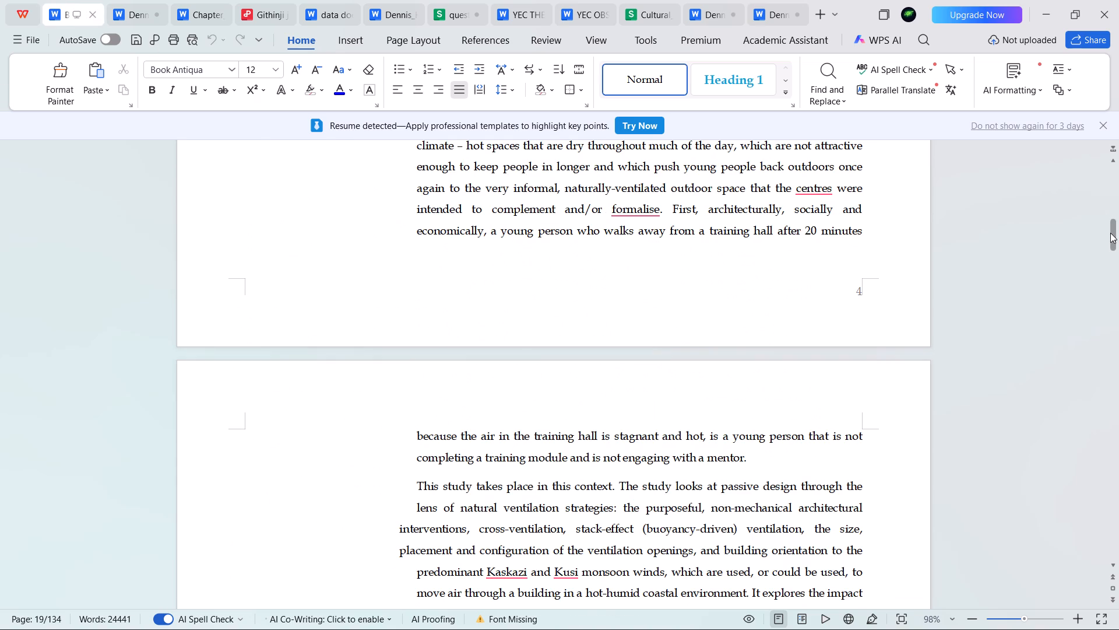
left_click_drag(1110, 233, 1118, 547)
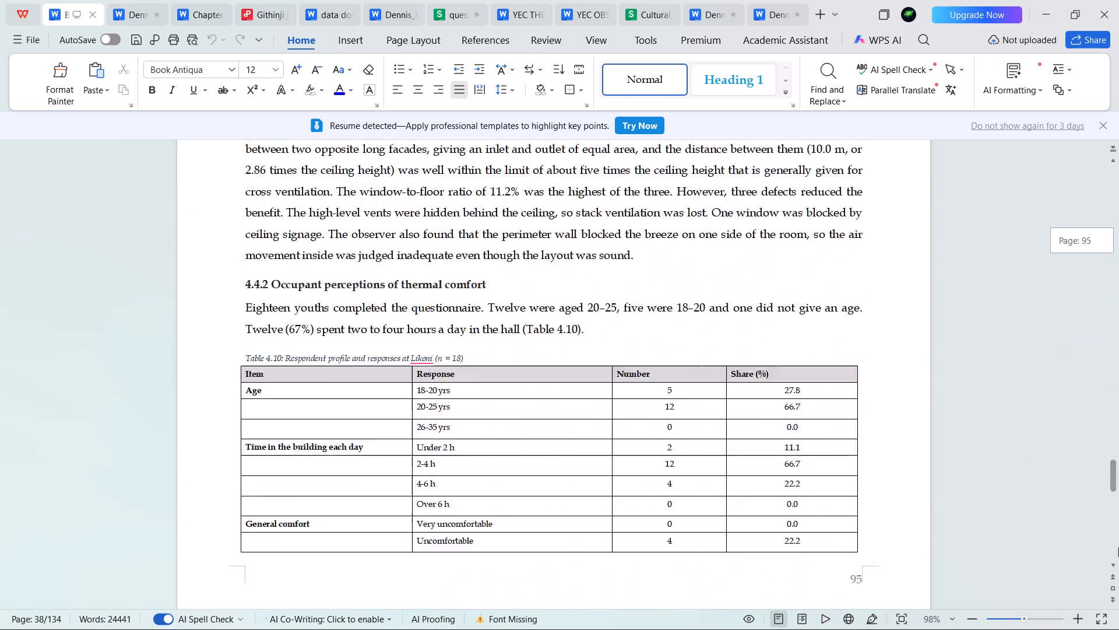
left_click_drag(1118, 547, 1117, 629)
scroll(505, 368, "up", 3)
scroll(505, 368, "down", 1)
scroll(505, 368, "up", 12)
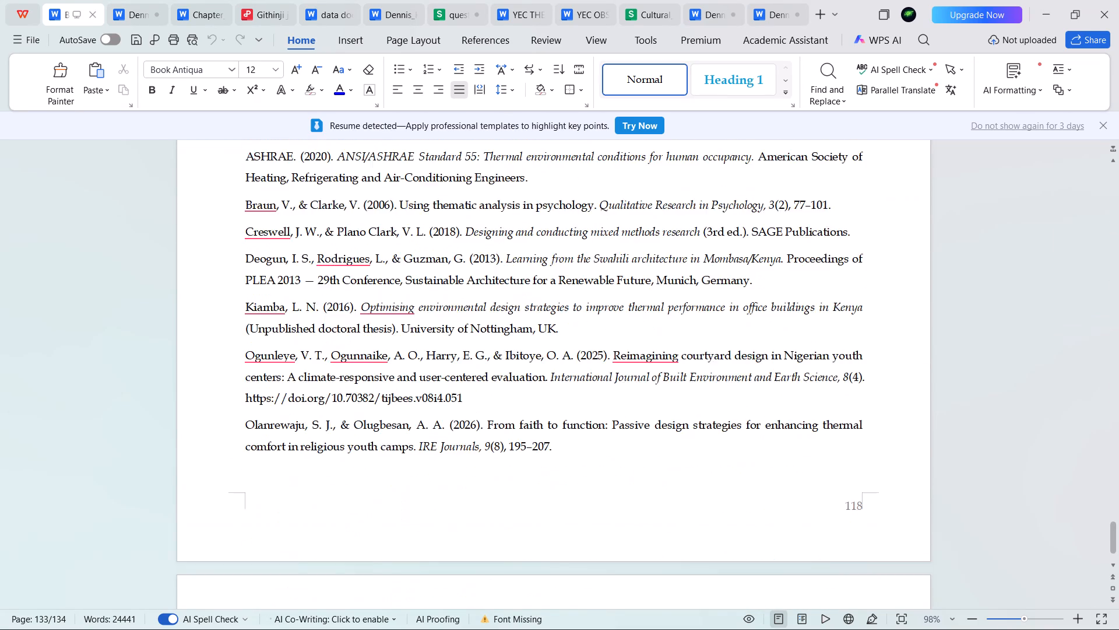
scroll(505, 368, "up", 13)
scroll(505, 368, "down", 1)
scroll(505, 368, "up", 7)
scroll(505, 368, "down", 1)
scroll(505, 368, "up", 7)
scroll(505, 368, "down", 1)
scroll(505, 368, "up", 5)
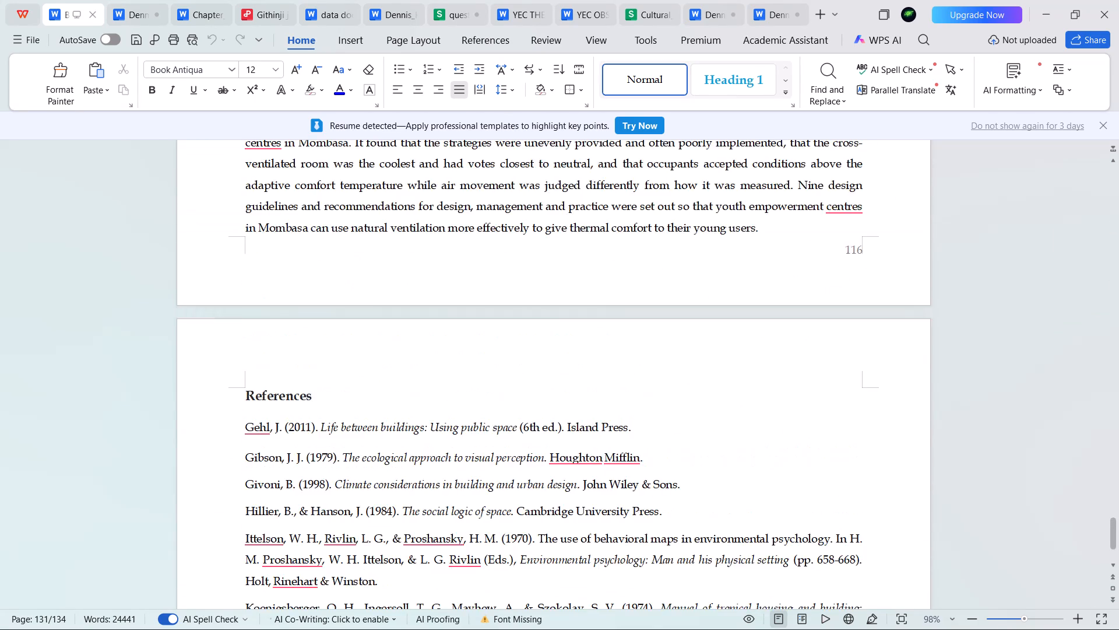
scroll(505, 368, "up", 14)
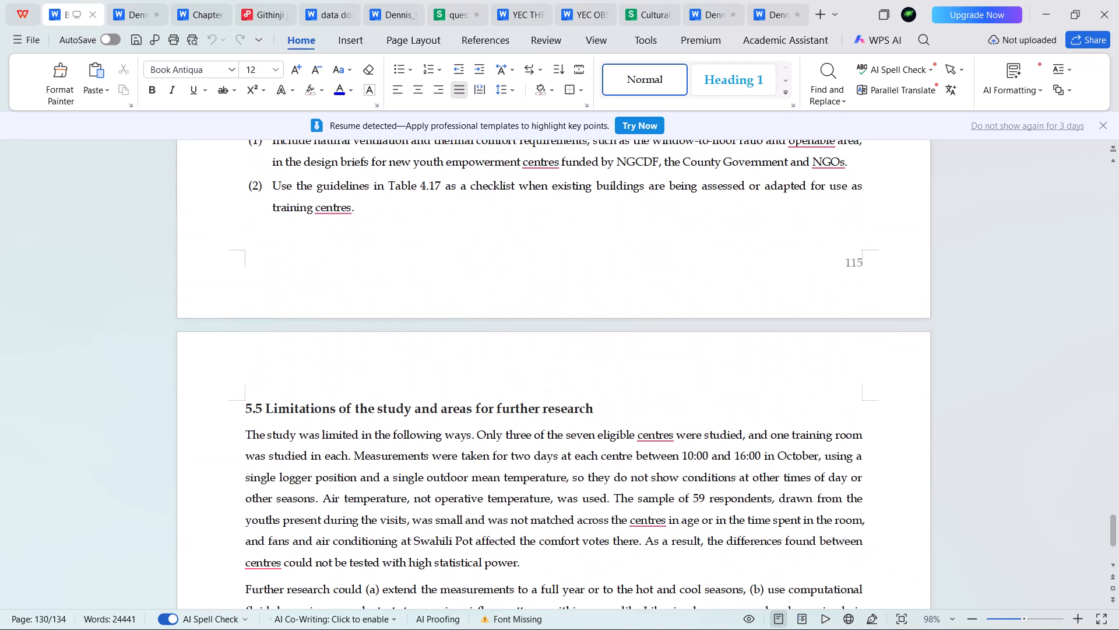
scroll(505, 368, "up", 17)
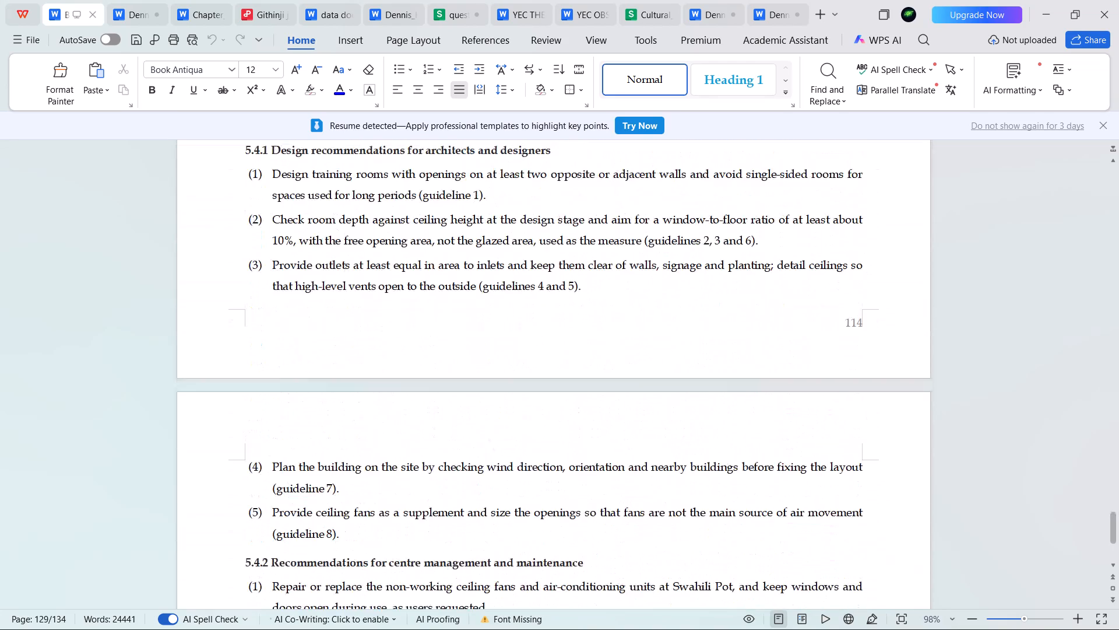
scroll(505, 368, "up", 7)
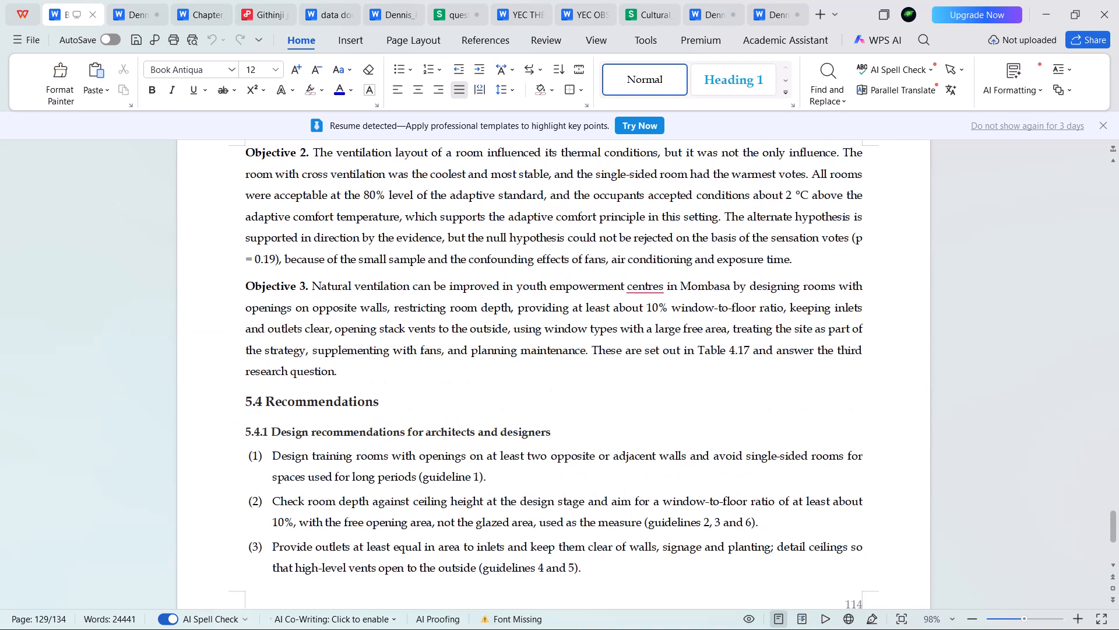
scroll(477, 372, "up", 8)
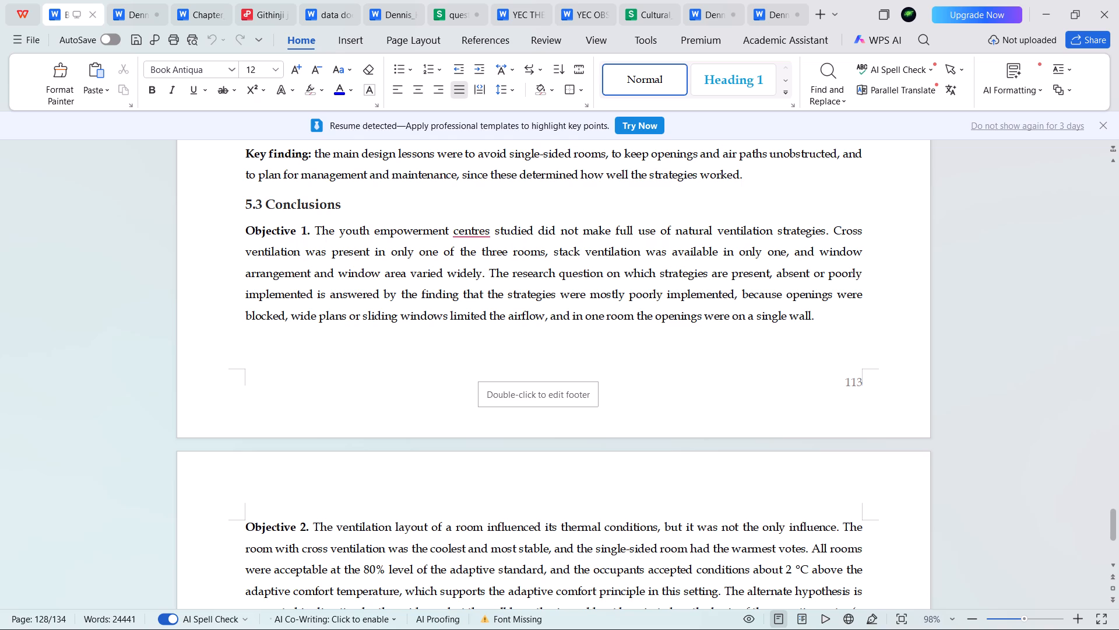
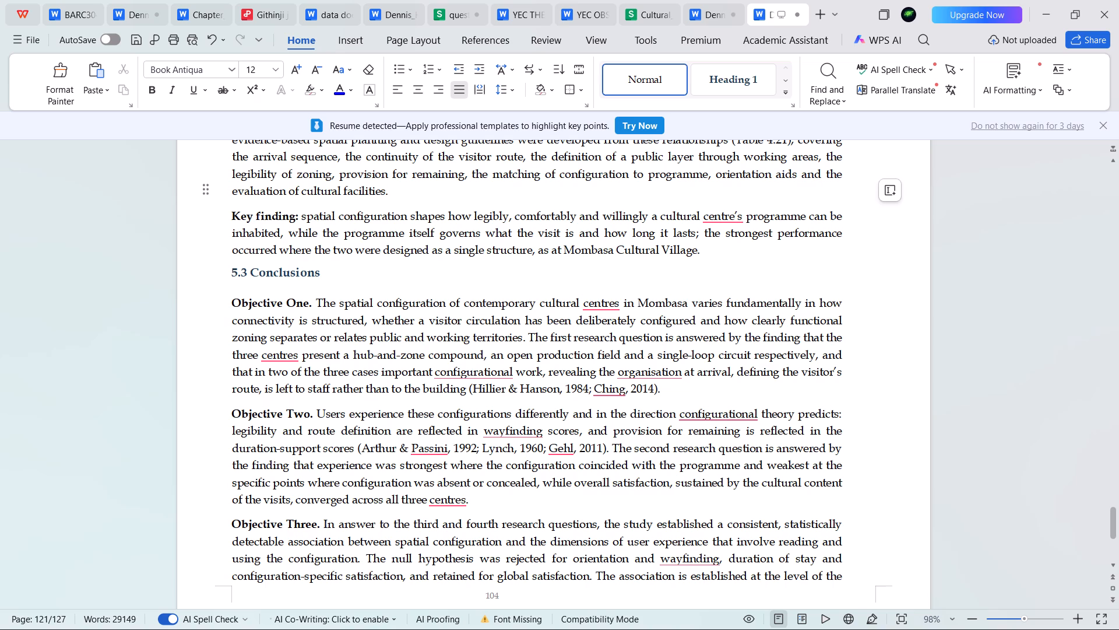
left_click(318, 321)
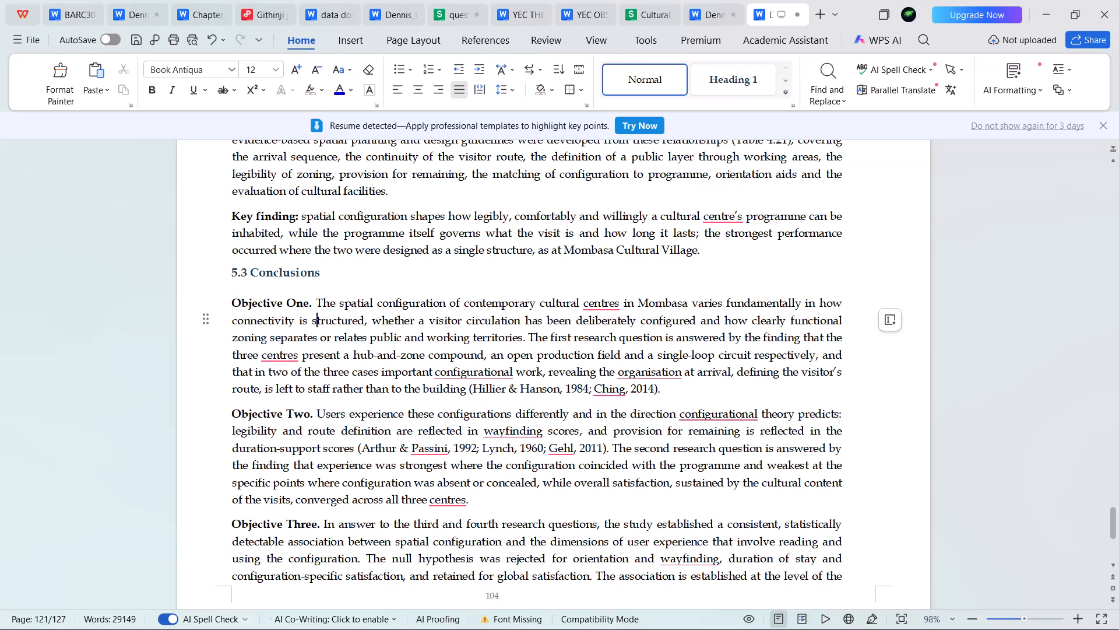
left_click_drag(232, 300, 277, 317)
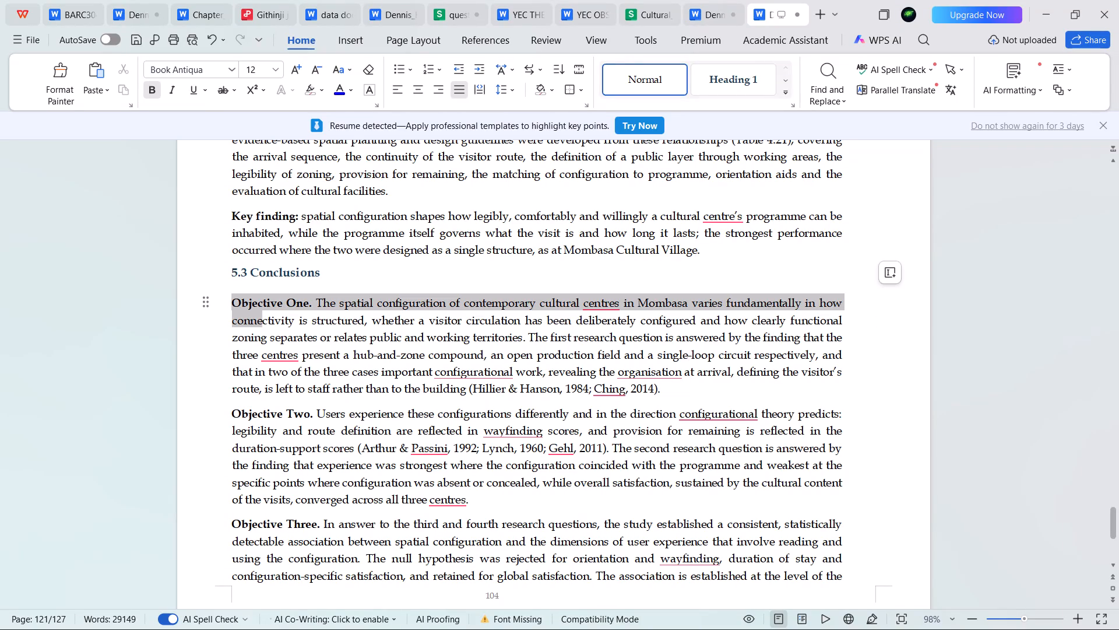
left_click_drag(277, 317, 663, 387)
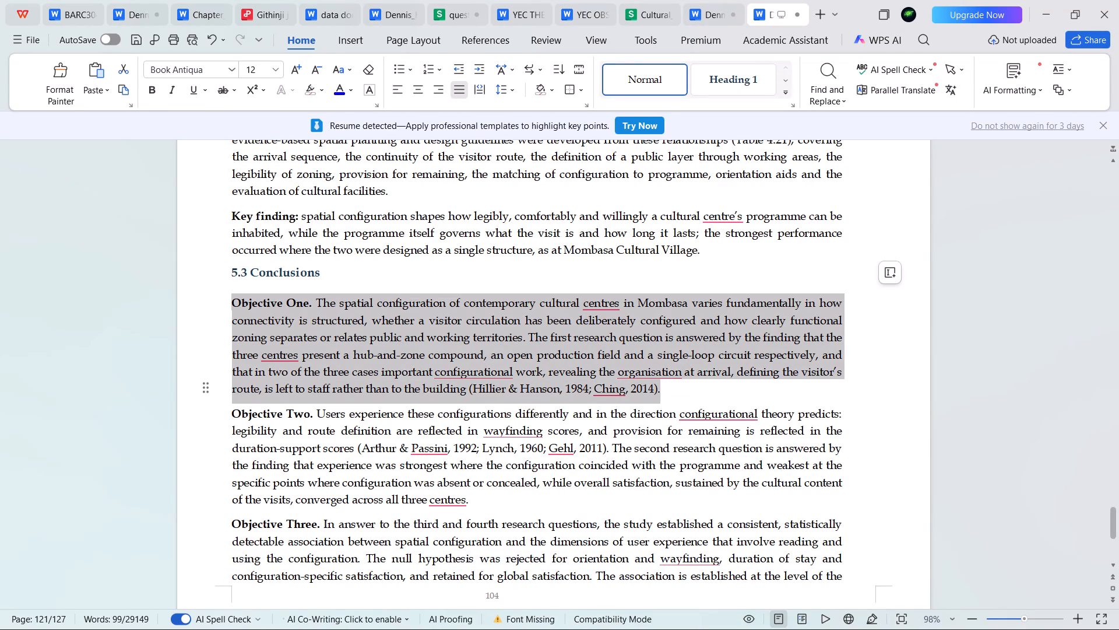